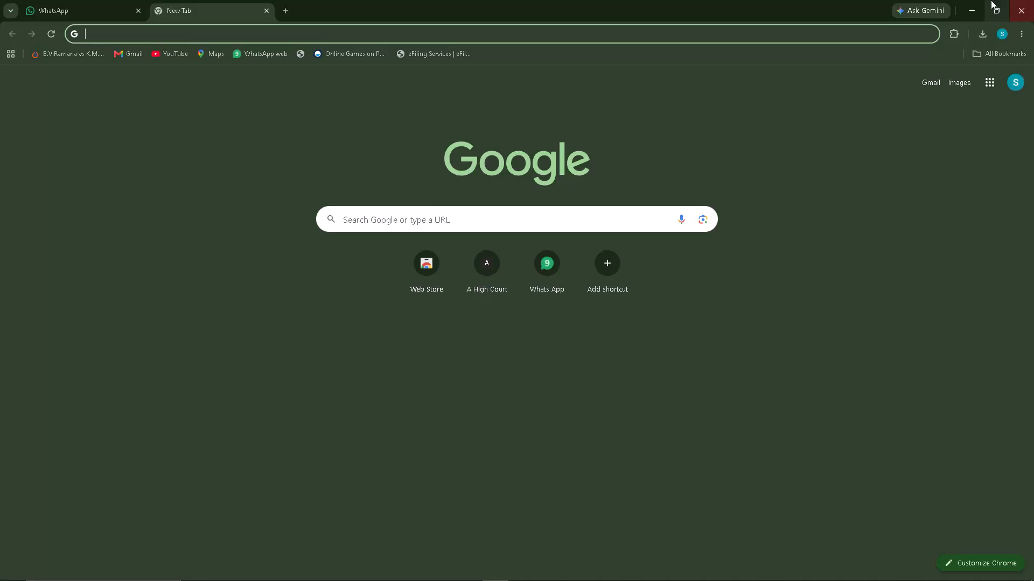
Switch to the open Word document of the de-facto complainant's reinvestigation representation, save it and close it.
click(968, 3)
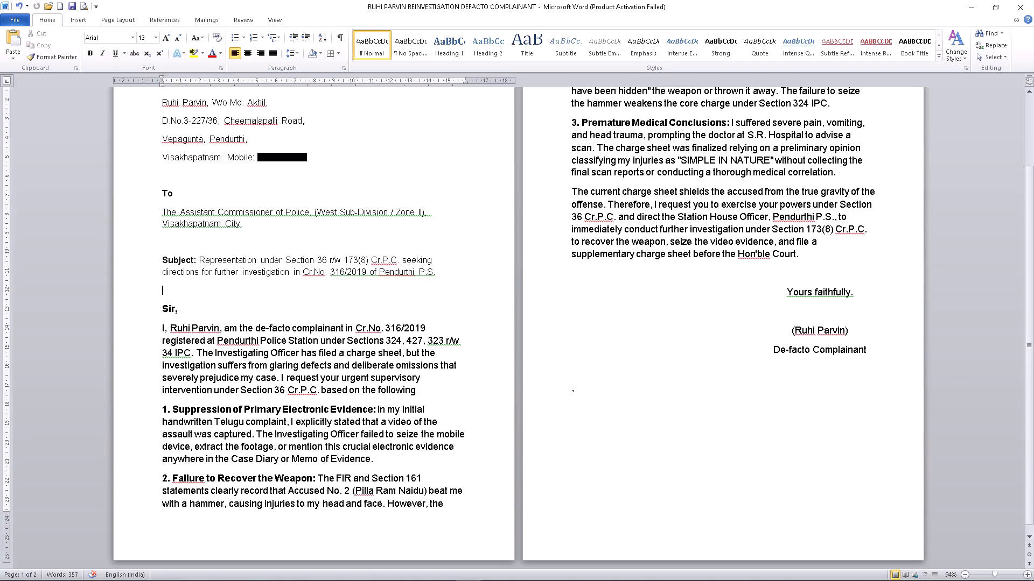
click(13, 23)
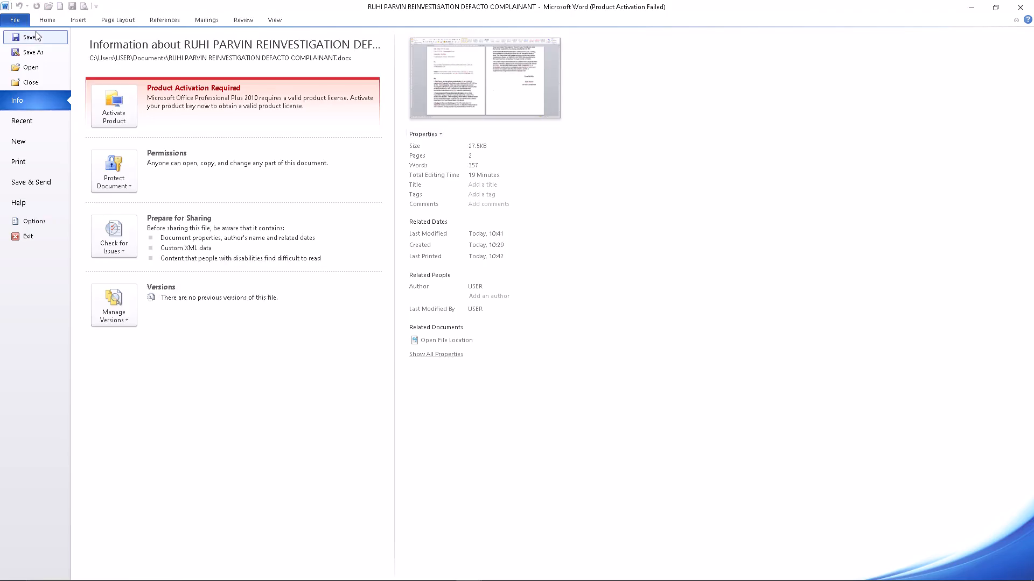
click(36, 31)
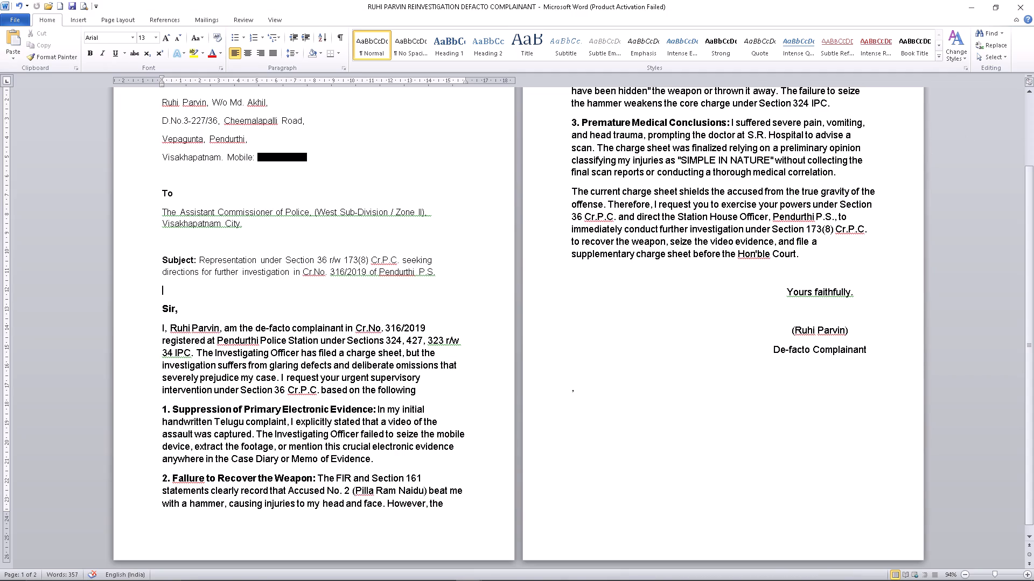
click(1032, 0)
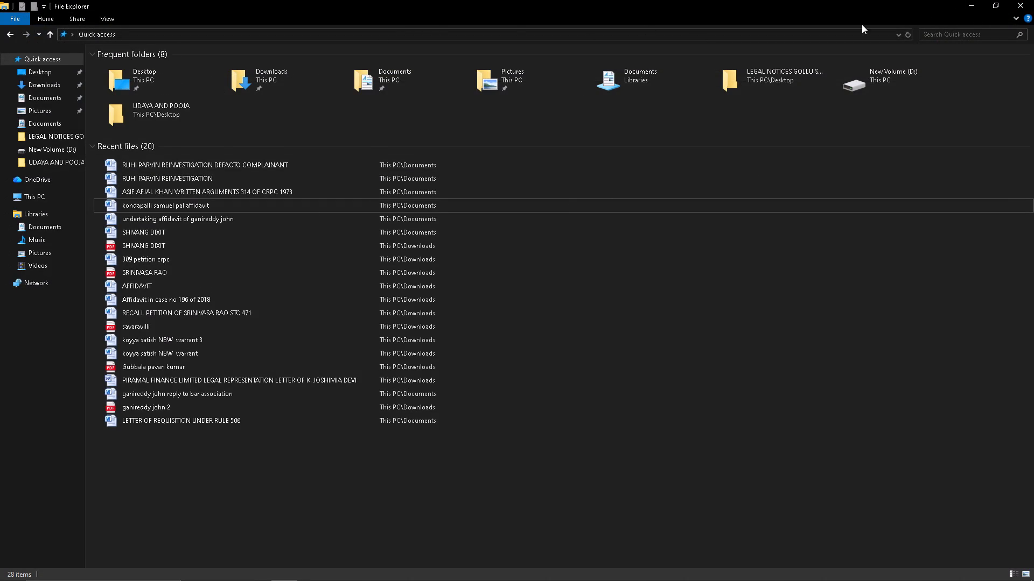
Search the Downloads folder in File Explorer for files matching "VENU".
click(29, 78)
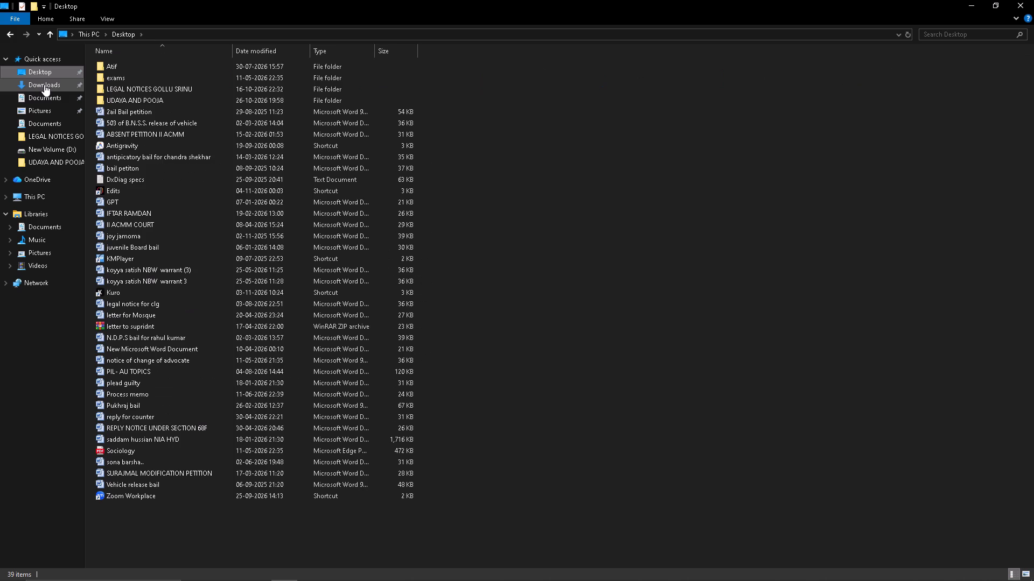
click(44, 84)
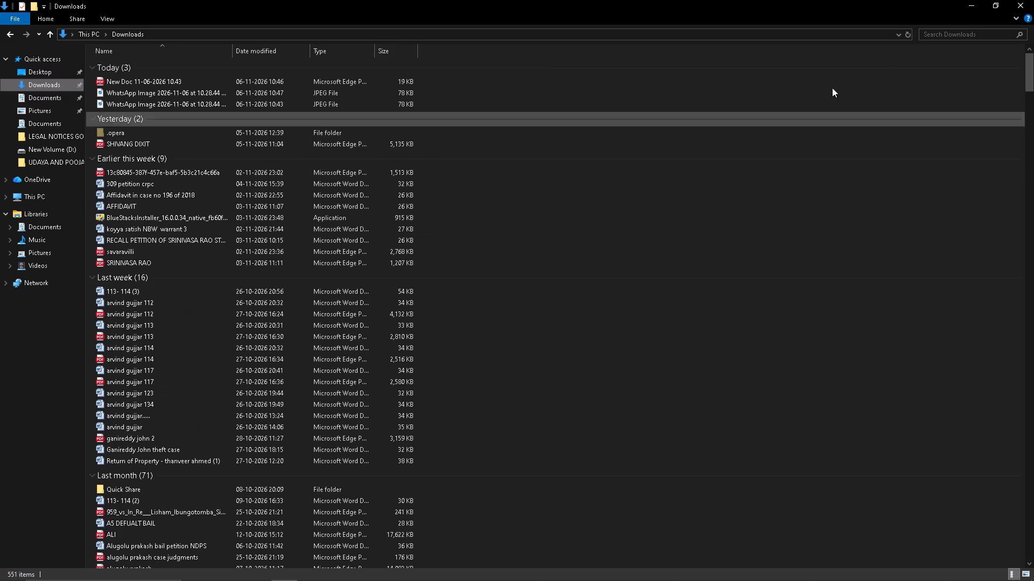
click(960, 35)
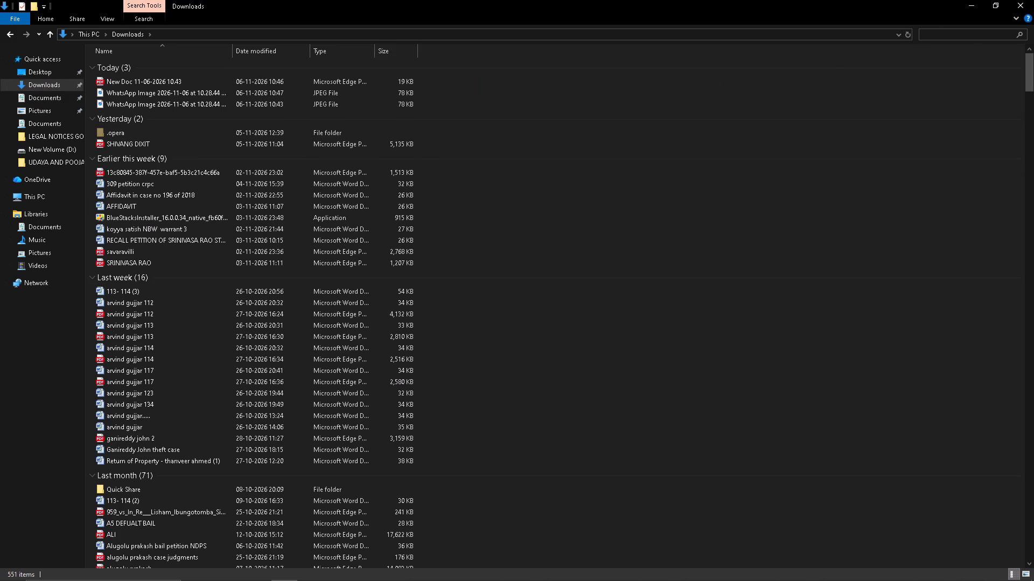
text(VENU)
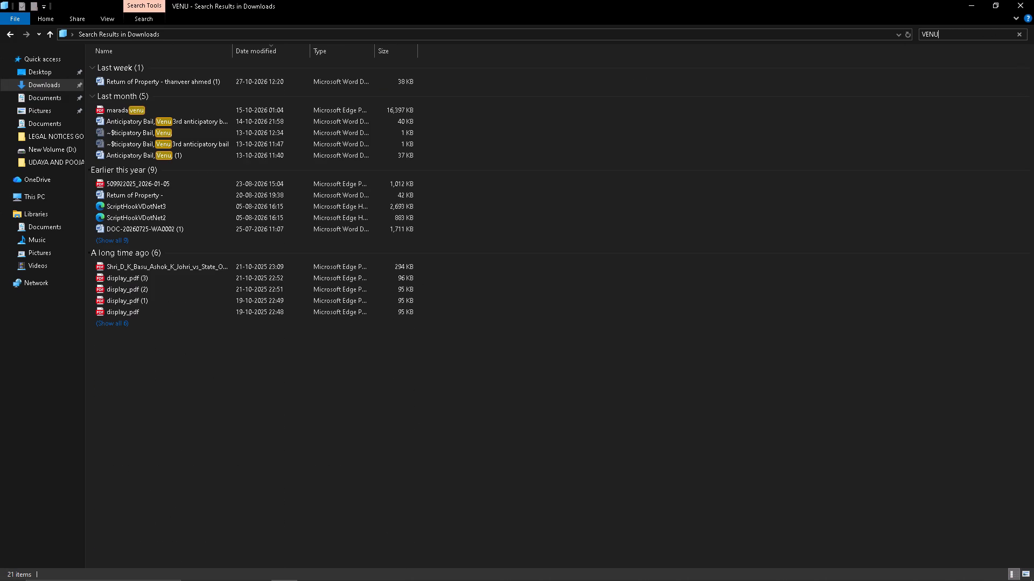
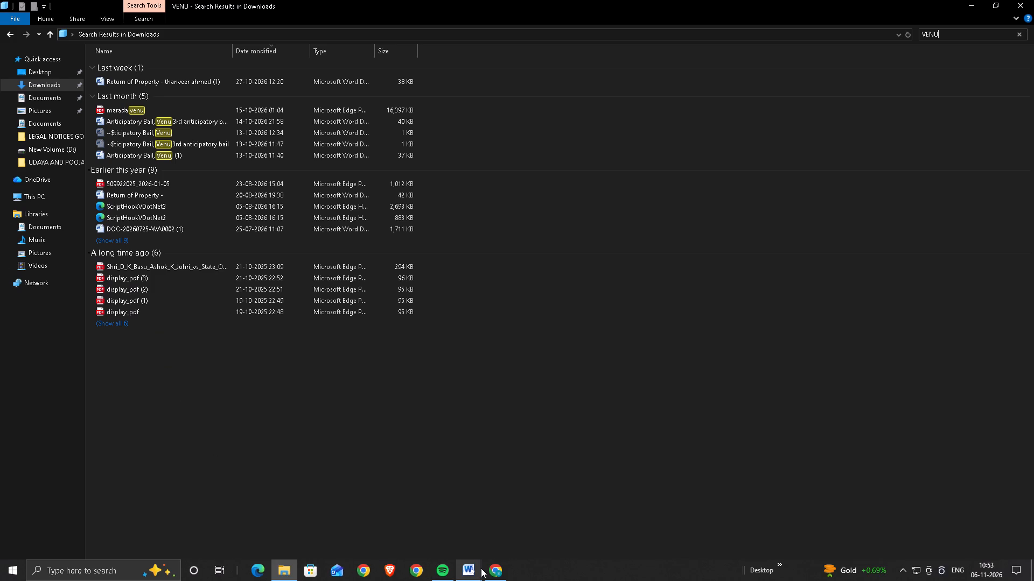
Switch to the open Word document of the Rule-38 affidavit and save it.
click(476, 568)
click(425, 524)
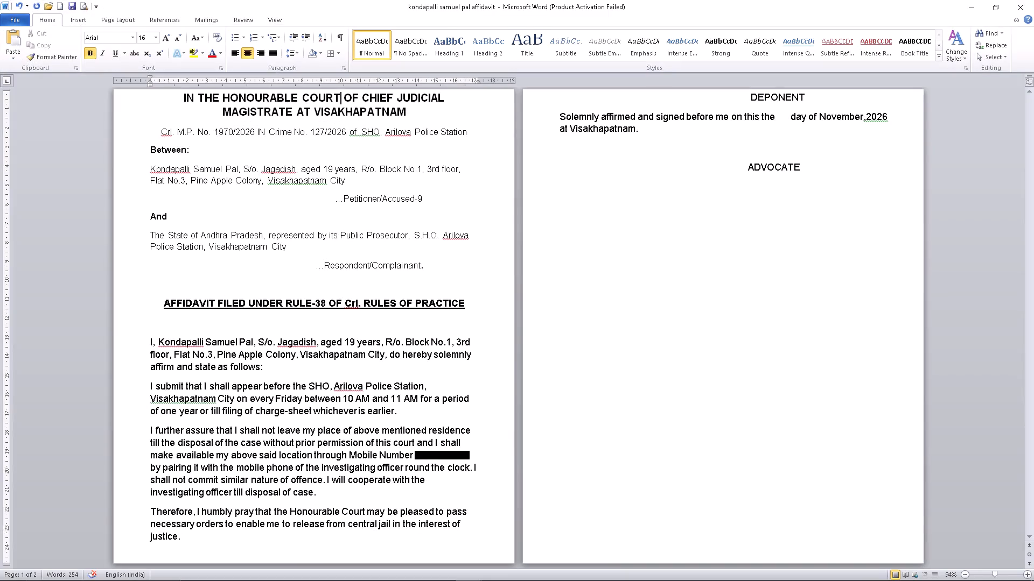
click(10, 18)
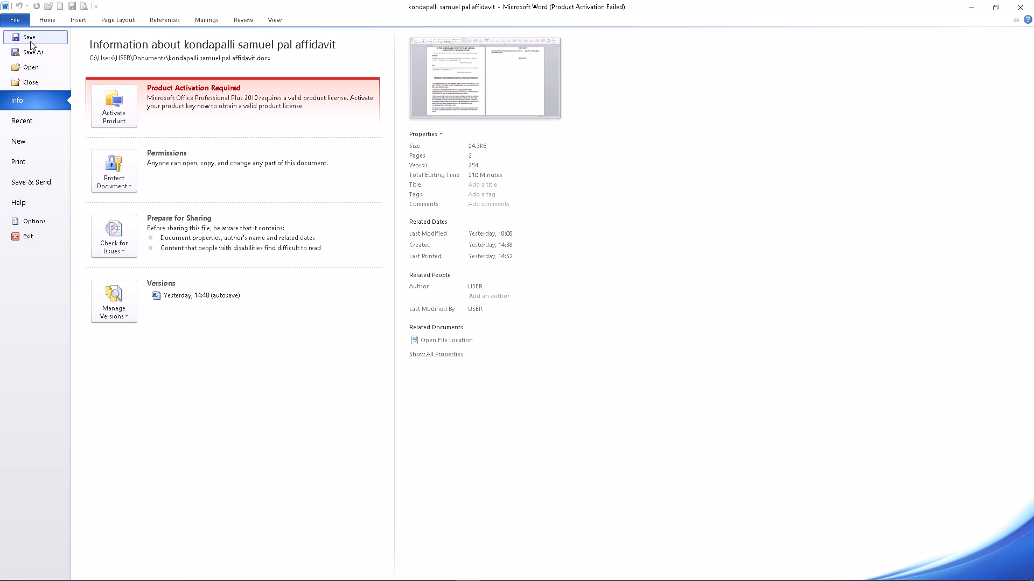
click(30, 41)
Create a new blank document.
click(18, 22)
click(30, 139)
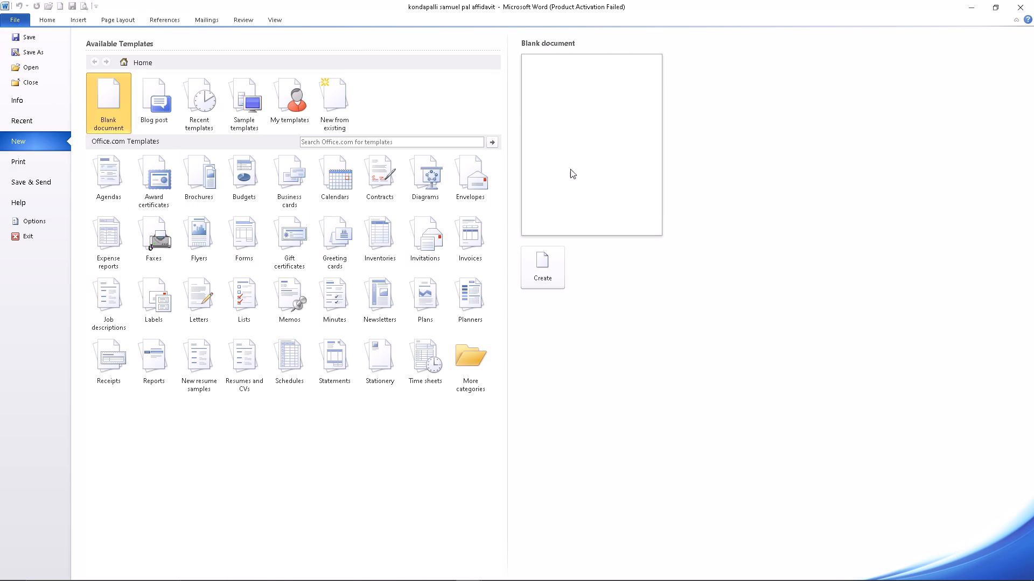
click(554, 279)
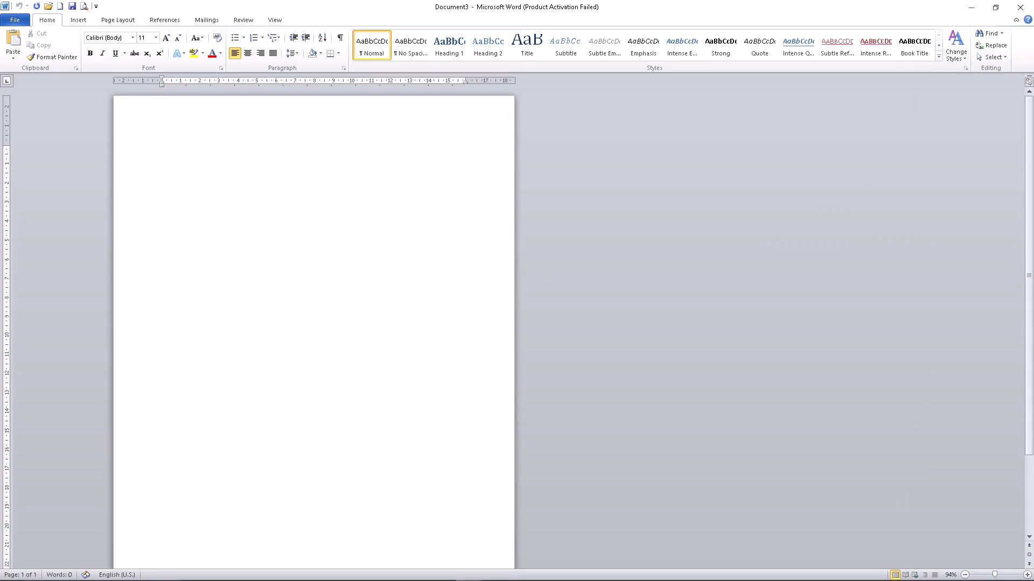
Apply the Moderate page margins to the blank document, 2.54 cm top and bottom and 1.91 cm at the sides.
click(85, 23)
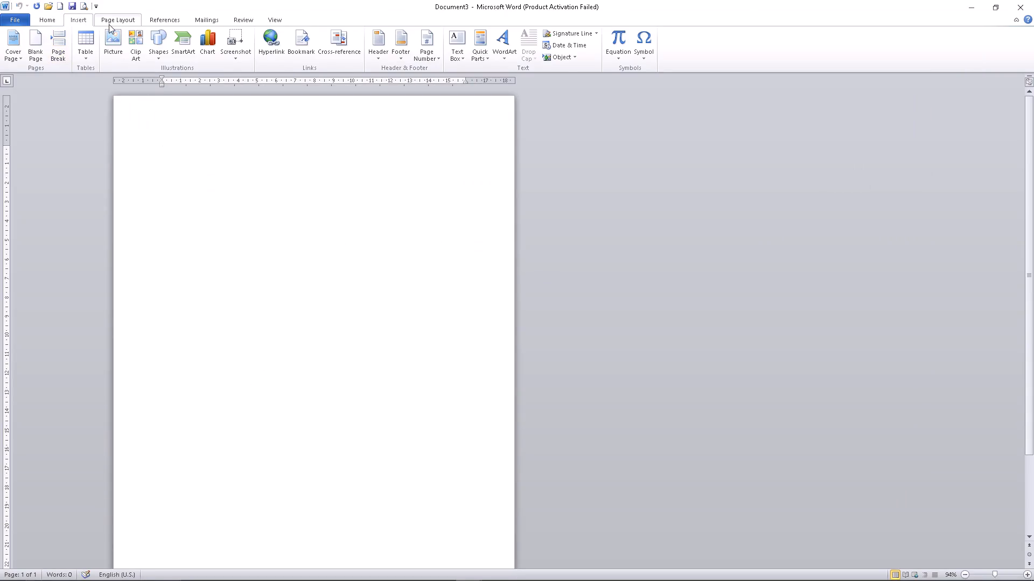
click(109, 24)
click(76, 48)
click(137, 170)
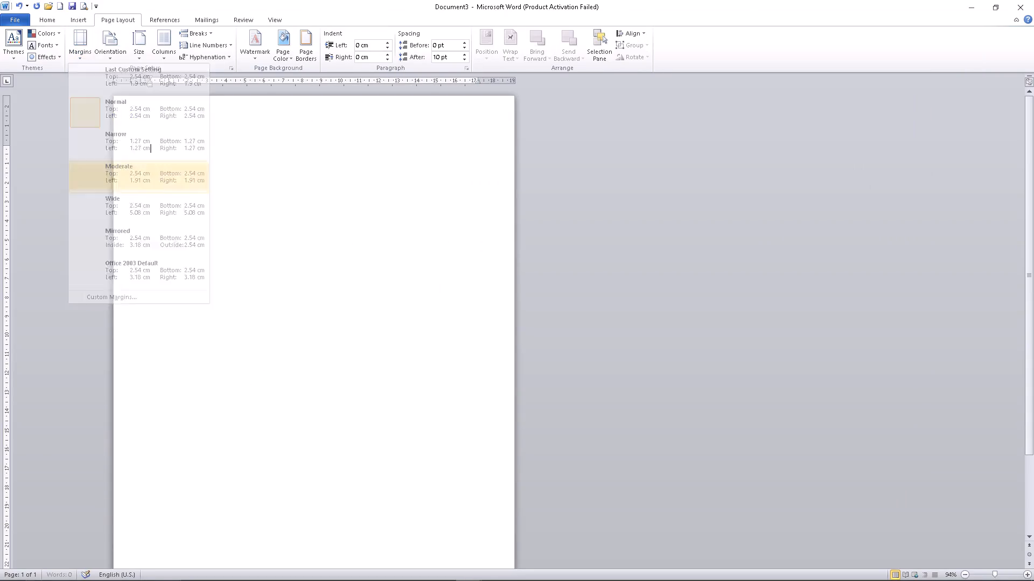
Set the blank document's text font to Arial at size 14.
click(47, 17)
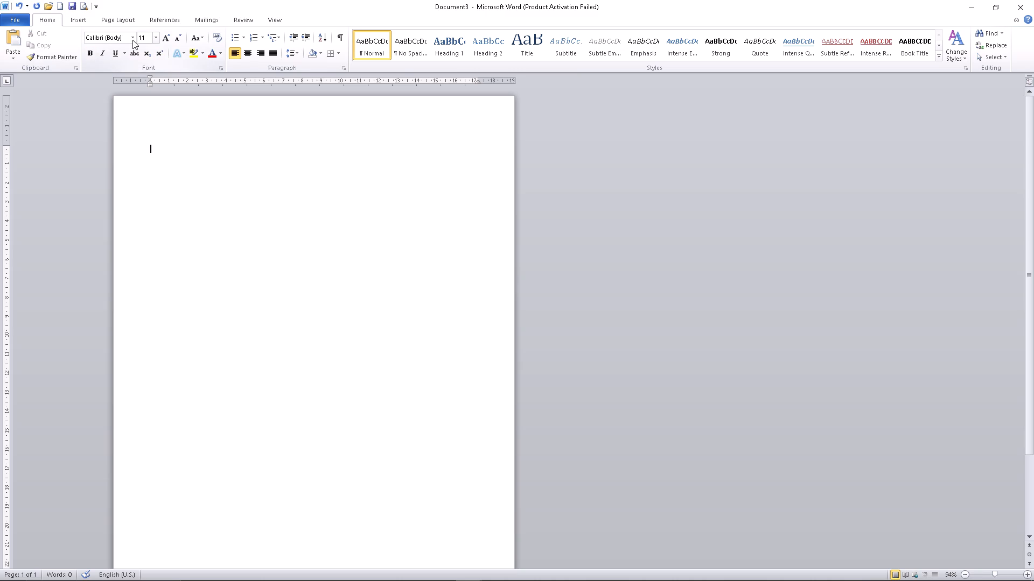
click(130, 40)
click(123, 101)
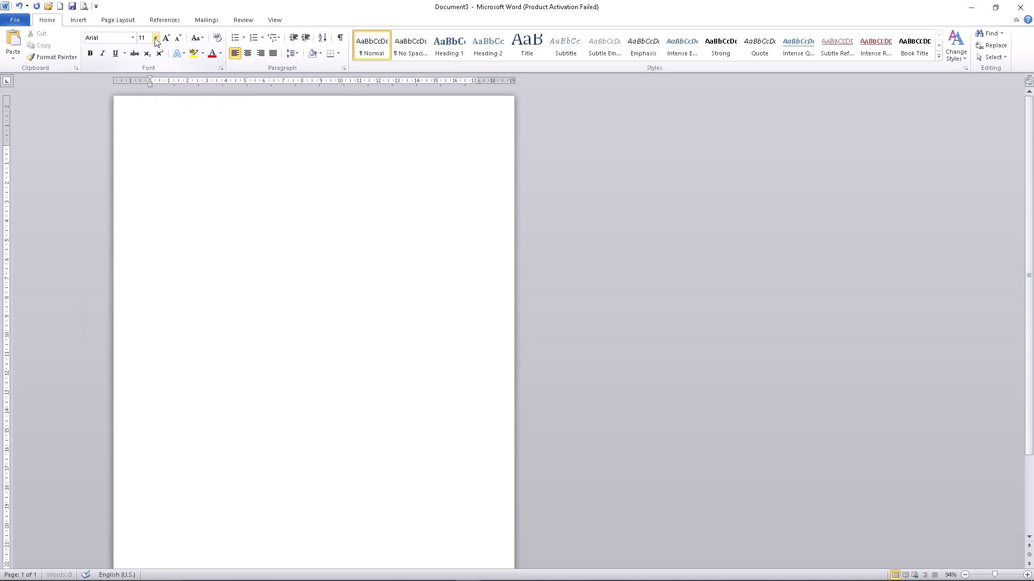
click(155, 38)
click(145, 96)
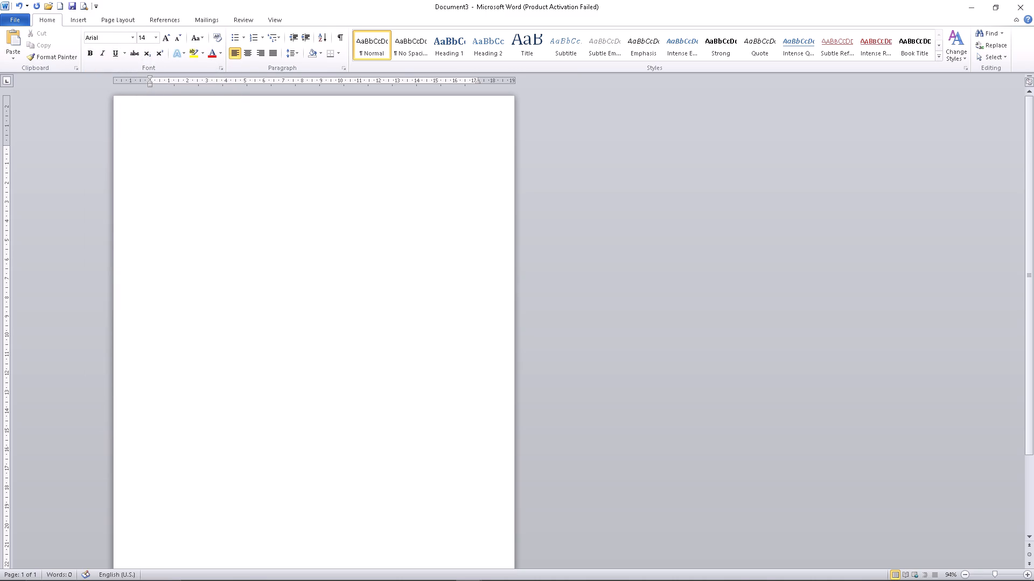
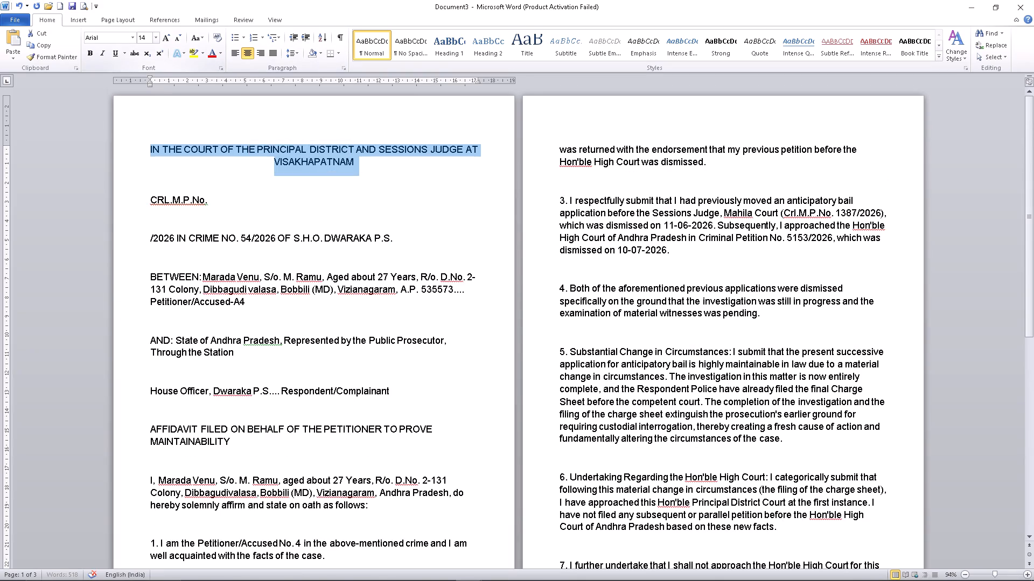
Set the court heading "IN THE COURT OF THE PRINCIPAL DISTRICT AND SESSIONS JUDGE AT VISAKHAPATNAM" to size 16 and bold.
click(155, 38)
click(147, 104)
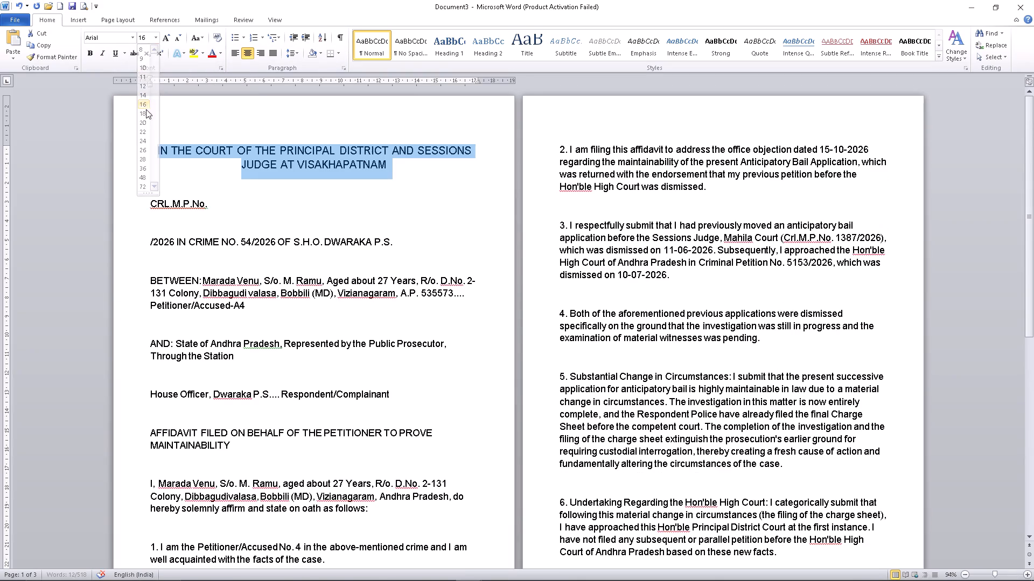
click(91, 51)
click(250, 221)
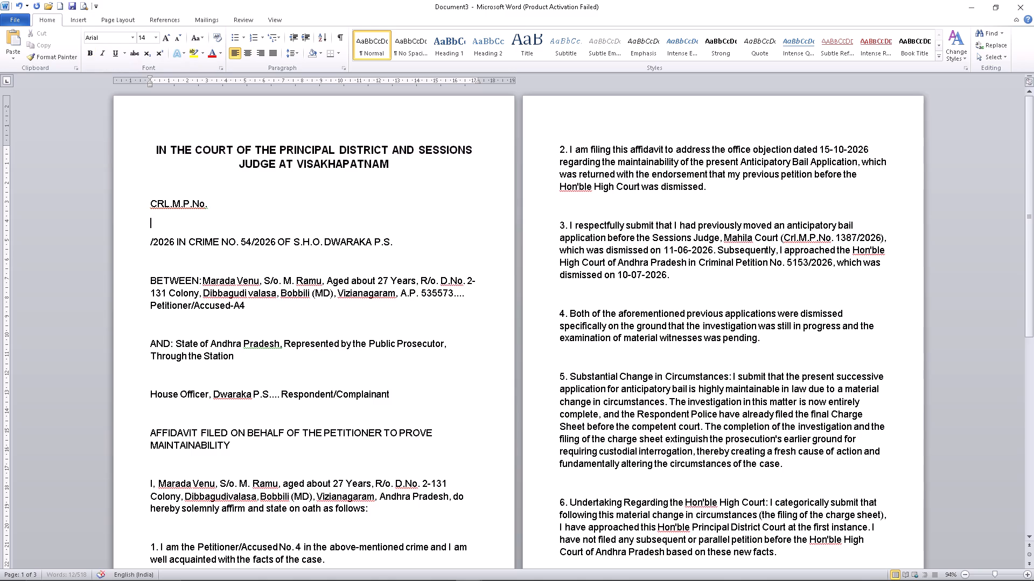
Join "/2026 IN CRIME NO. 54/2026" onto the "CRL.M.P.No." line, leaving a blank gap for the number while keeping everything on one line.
click(150, 244)
key(BackSpace)
key(BackSpace)
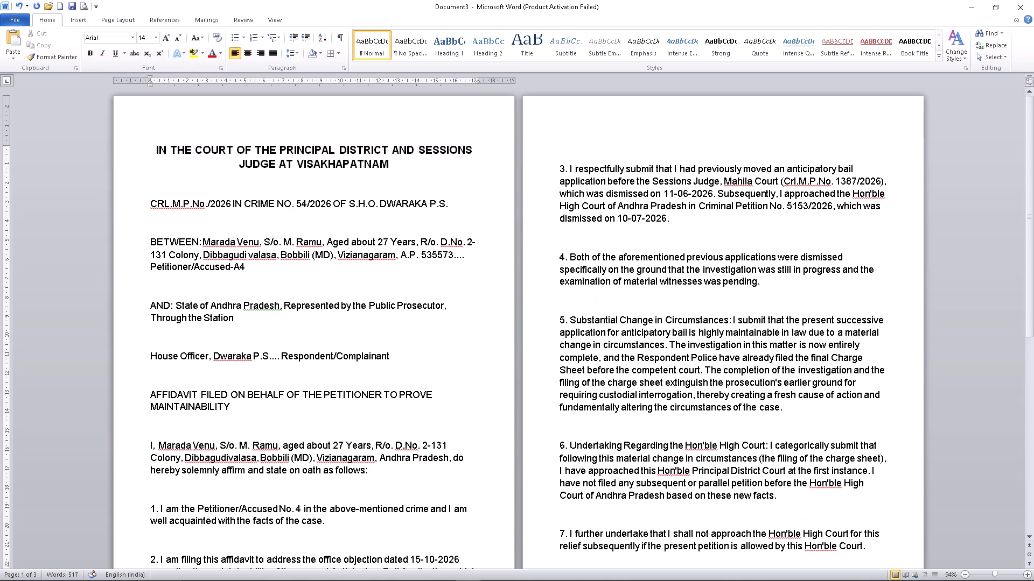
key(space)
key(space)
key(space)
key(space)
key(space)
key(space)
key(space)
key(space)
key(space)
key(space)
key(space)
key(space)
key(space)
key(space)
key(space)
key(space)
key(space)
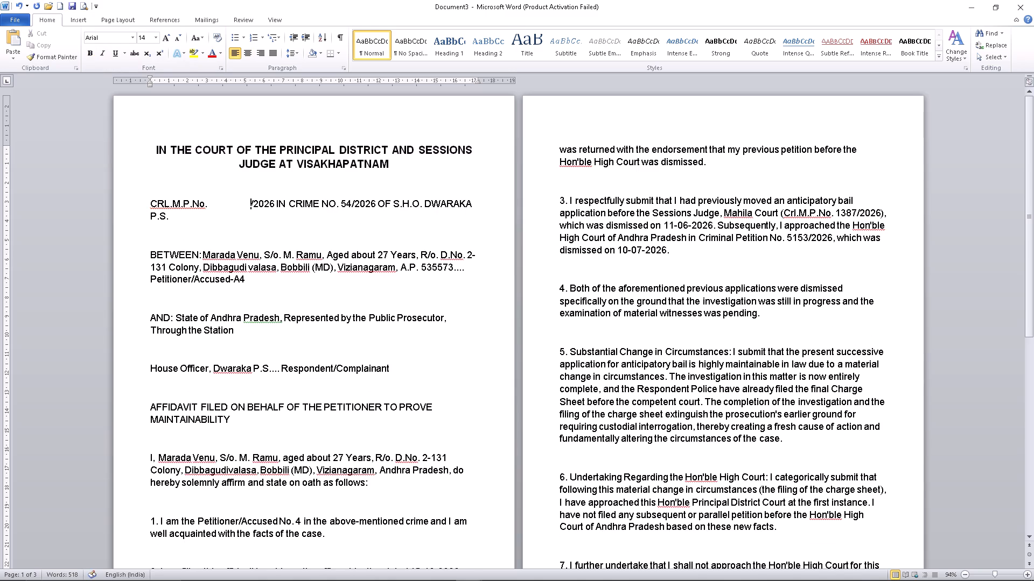
key(BackSpace)
key(BackSpace)
key(BackSpace)
key(BackSpace)
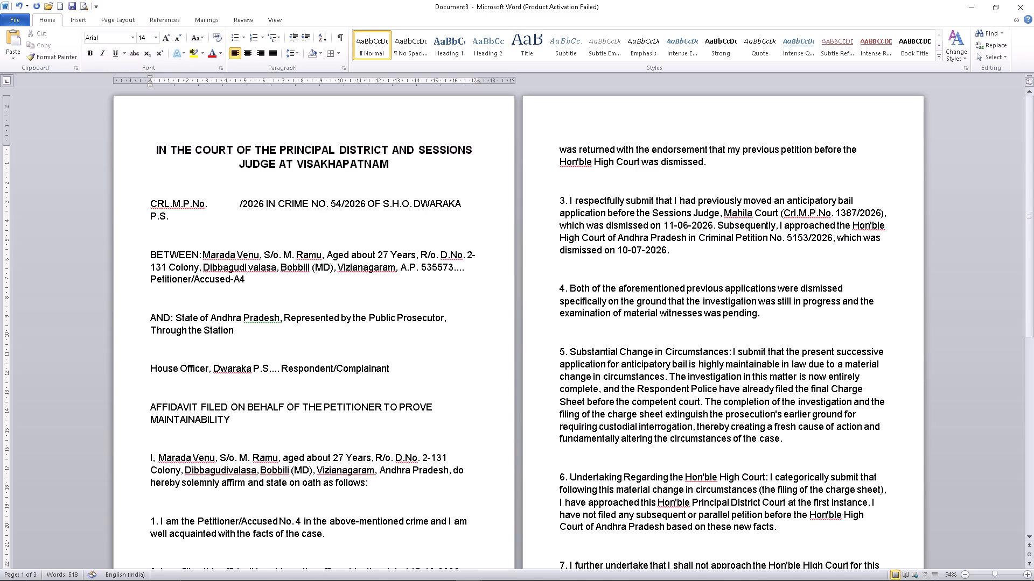
key(BackSpace)
key(BackSpace)
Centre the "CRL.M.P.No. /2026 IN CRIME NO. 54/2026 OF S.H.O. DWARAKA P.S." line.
drag(149, 200, 486, 202)
click(247, 49)
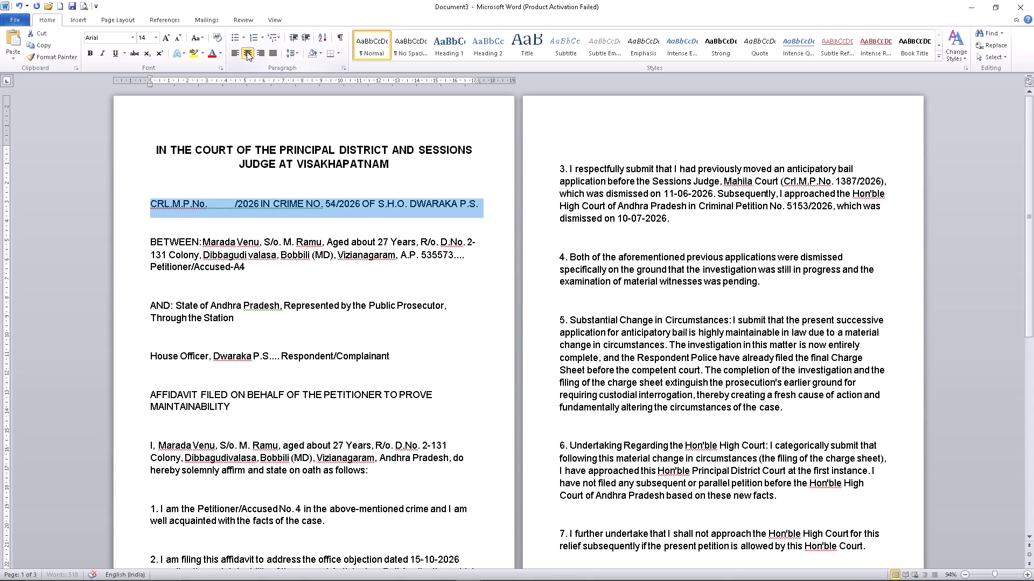
click(406, 182)
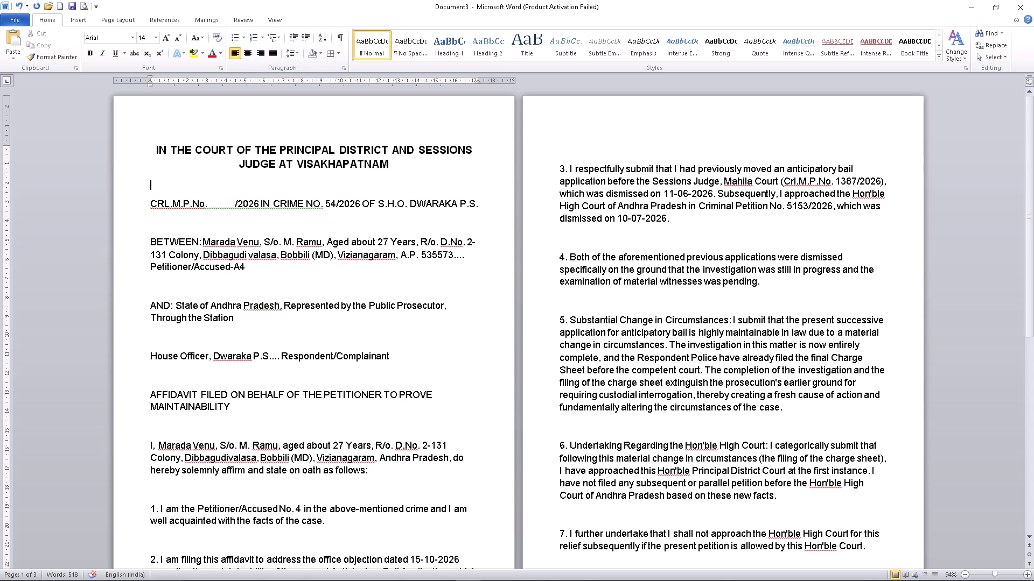
Put the petitioner's details on a separate line below "BETWEEN:".
click(200, 242)
key(Return)
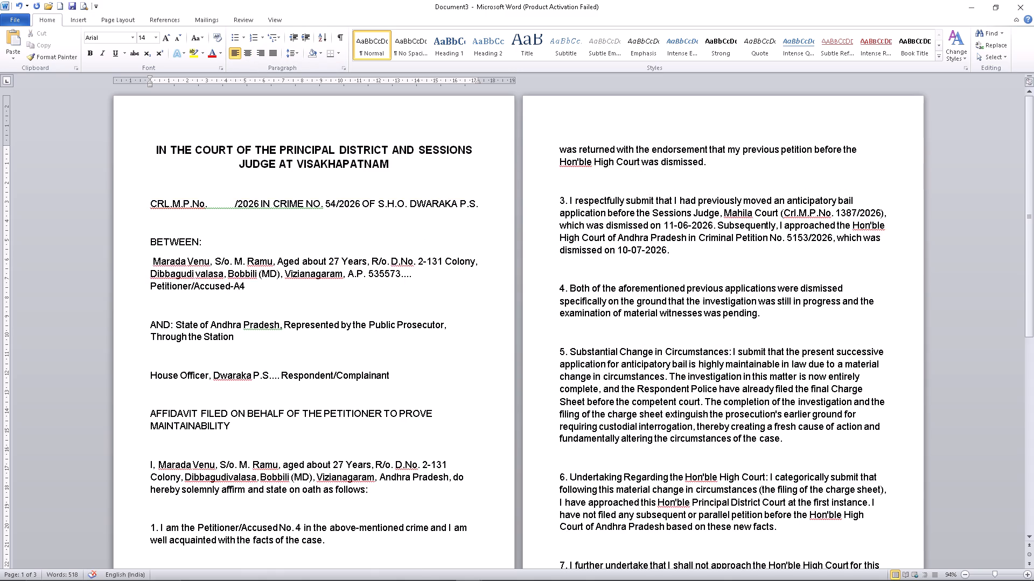
Move "... Petitioner/Accused-A4" to its own line below the petitioner's address and space it over towards the right margin.
click(402, 277)
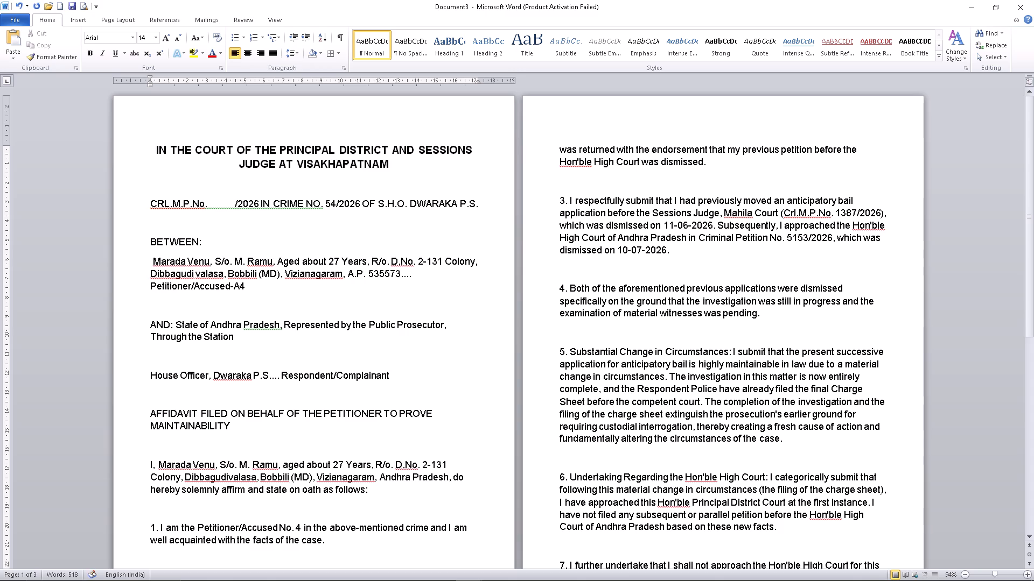
click(403, 277)
key(Return)
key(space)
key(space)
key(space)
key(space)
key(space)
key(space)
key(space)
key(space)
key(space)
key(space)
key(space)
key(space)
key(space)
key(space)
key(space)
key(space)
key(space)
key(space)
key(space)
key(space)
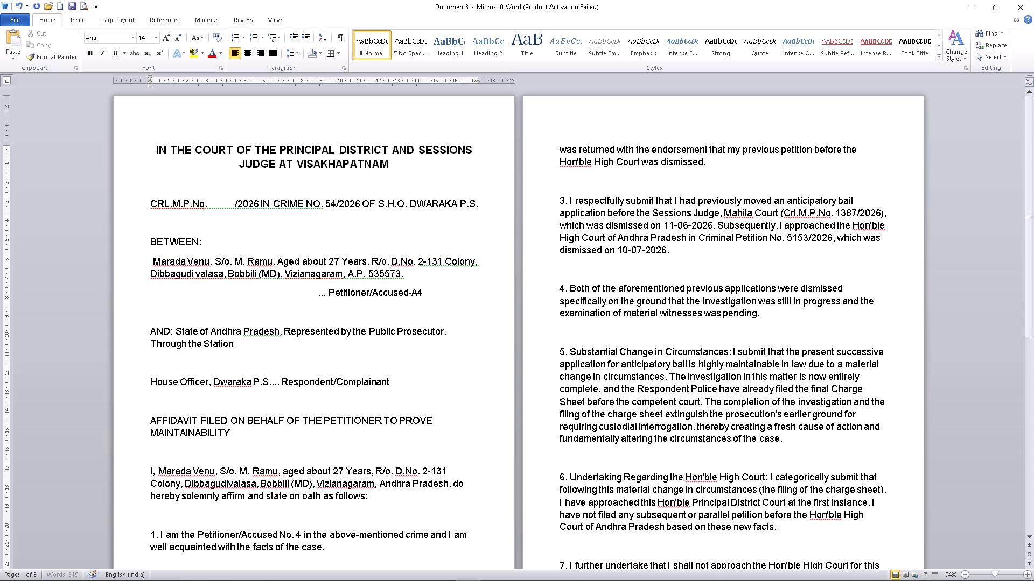
Put the State of Andhra Pradesh details on a separate line below "AND:" and remove the blank line above "AND:".
click(175, 333)
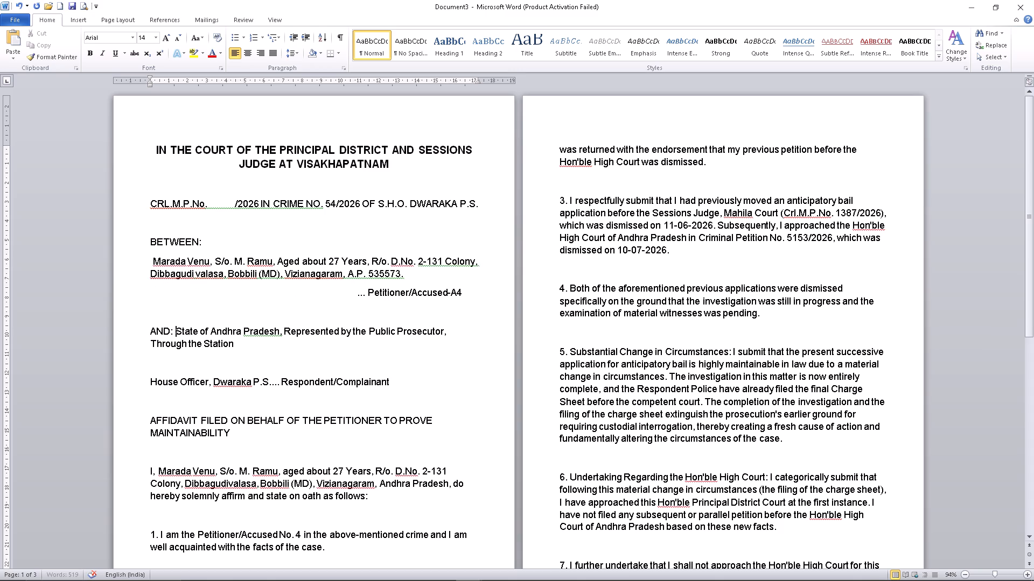
key(Return)
click(160, 320)
key(BackSpace)
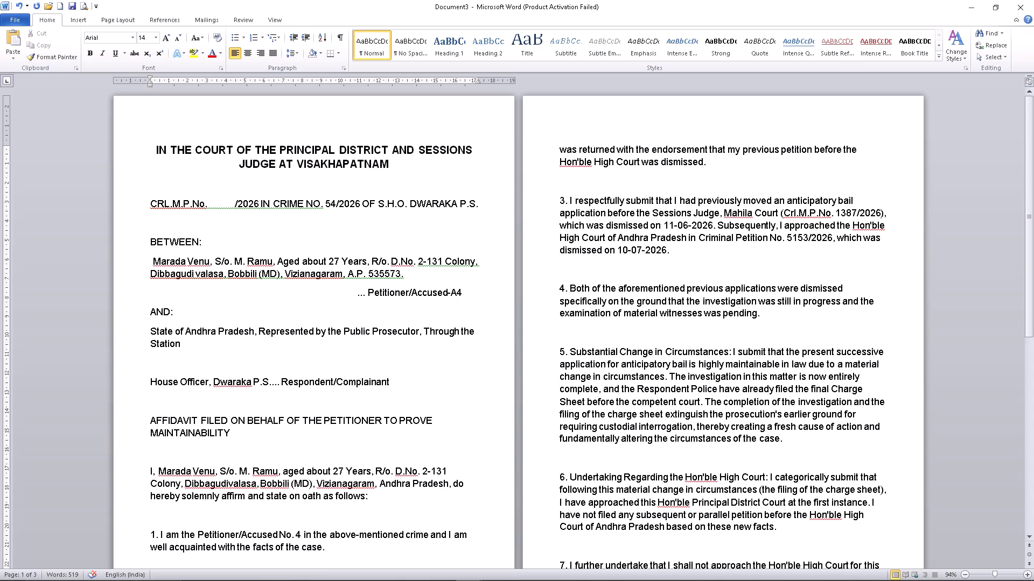
Join the "House Officer, Dwaraka P.S." line to the preceding "Through the Station" text so the respondent's description runs continuously.
click(149, 383)
key(BackSpace)
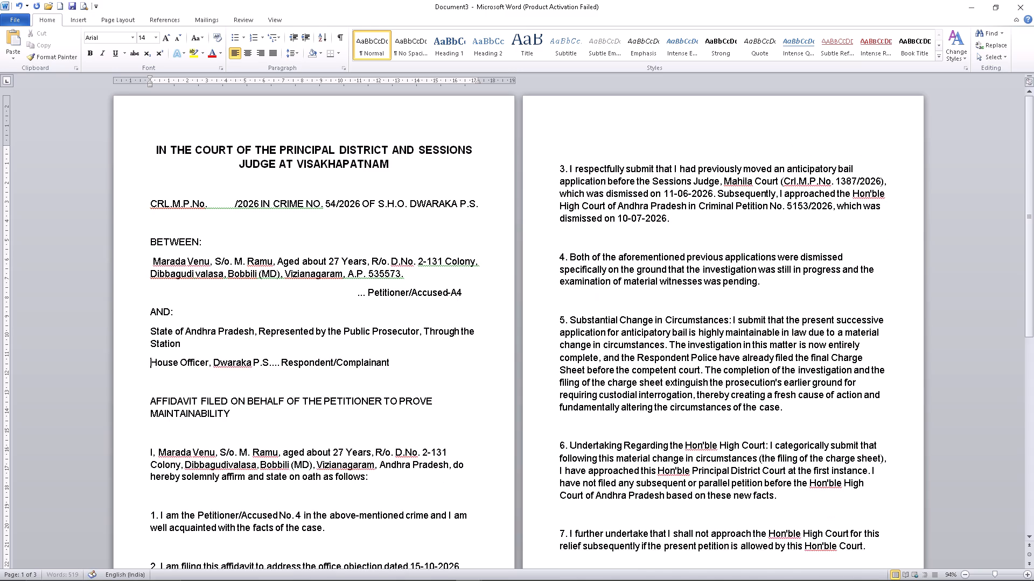
key(BackSpace)
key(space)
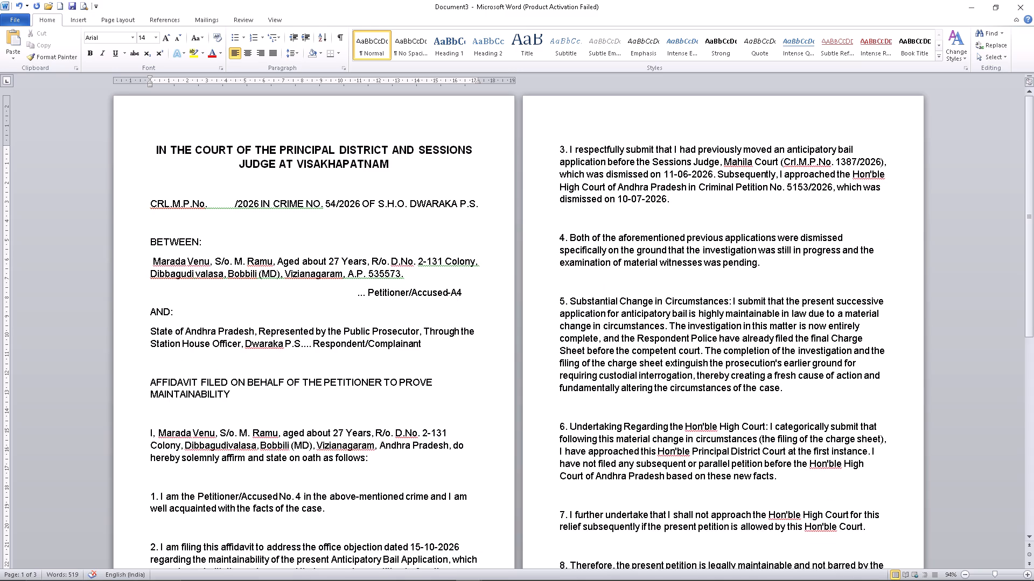
Move "... Respondent/Complainant" to its own line below the respondent's details and space it over towards the right margin.
click(302, 345)
key(Return)
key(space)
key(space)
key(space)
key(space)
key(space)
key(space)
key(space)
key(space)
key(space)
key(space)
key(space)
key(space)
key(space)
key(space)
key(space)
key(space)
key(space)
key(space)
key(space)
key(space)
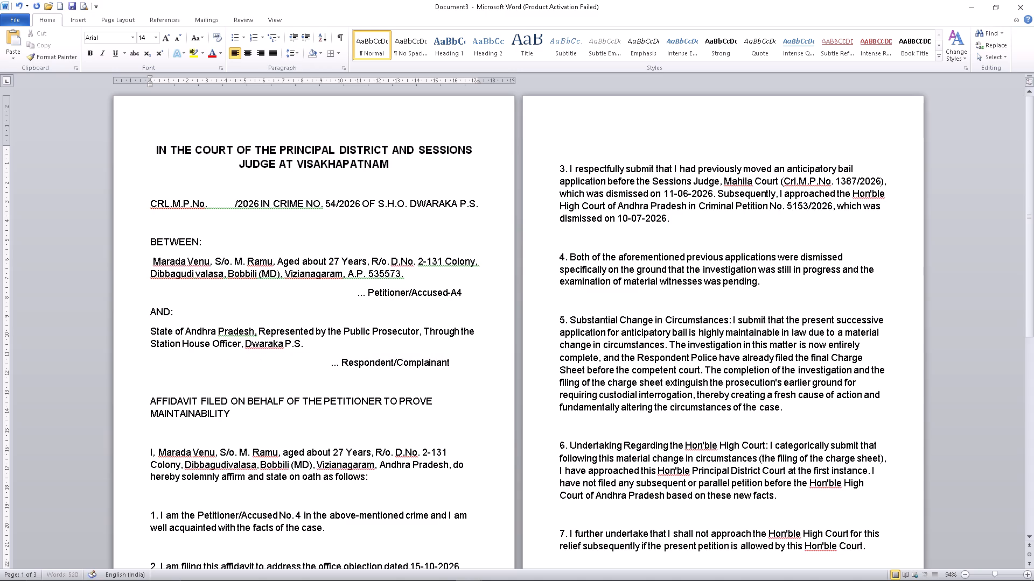
Centre and underline the title "AFFIDAVIT FILED ON BEHALF OF THE PETITIONER TO PROVE MAINTAINABILITY".
scroll(298, 343, down, 5)
drag(146, 237, 214, 254)
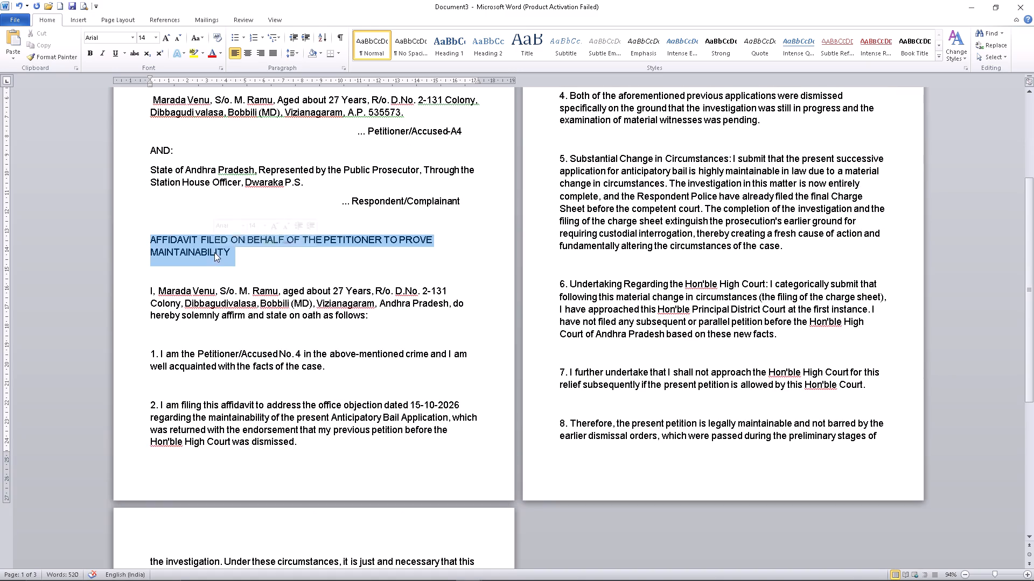
click(249, 52)
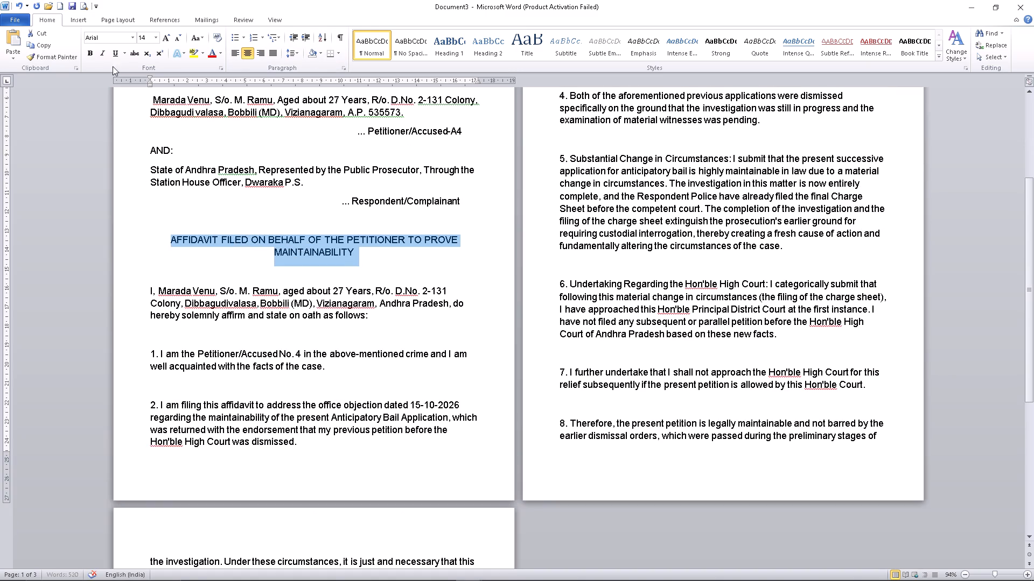
click(114, 52)
click(197, 272)
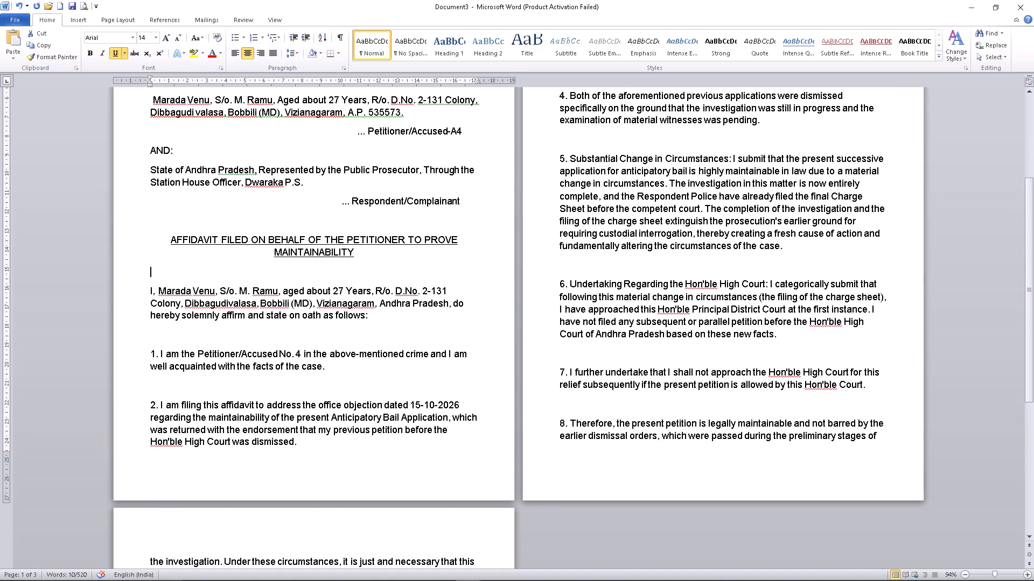
Remove the blank lines above numbered paragraphs 1 and 2 on the first page.
click(173, 339)
key(BackSpace)
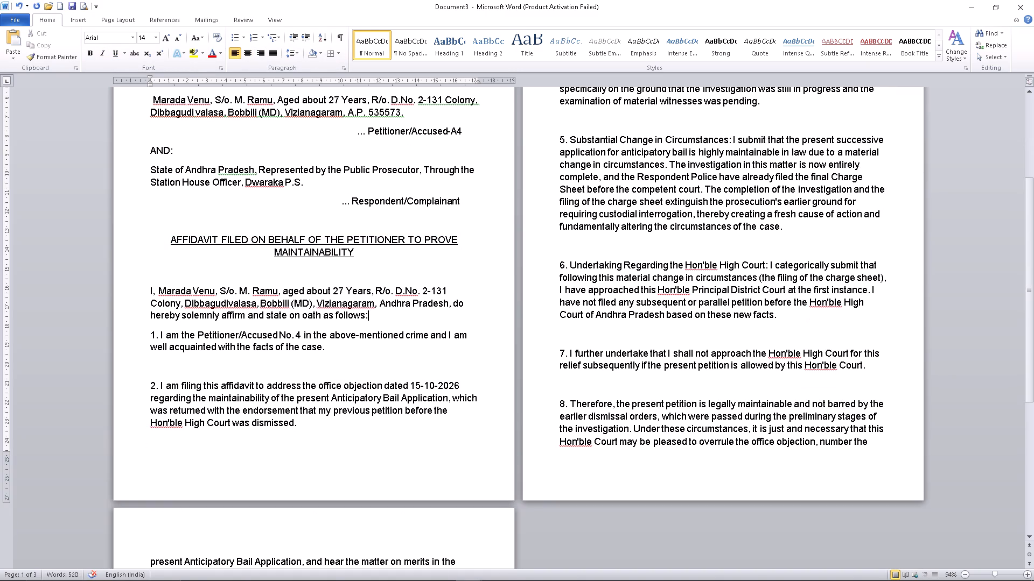
click(163, 371)
key(BackSpace)
Remove the blank lines between numbered paragraphs 3 to 8 on the second page.
scroll(538, 367, up, 6)
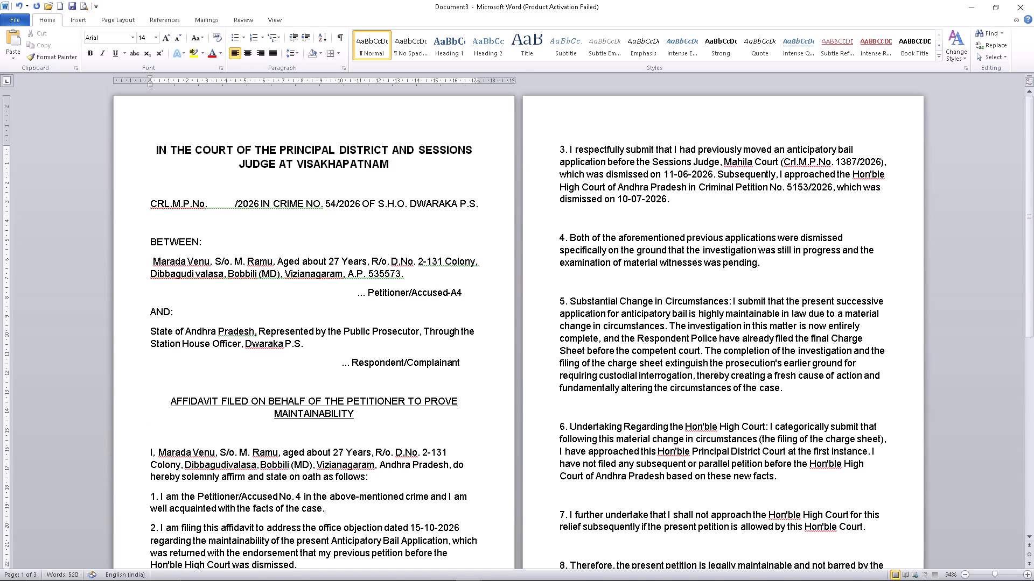
click(614, 222)
key(BackSpace)
click(592, 267)
key(BackSpace)
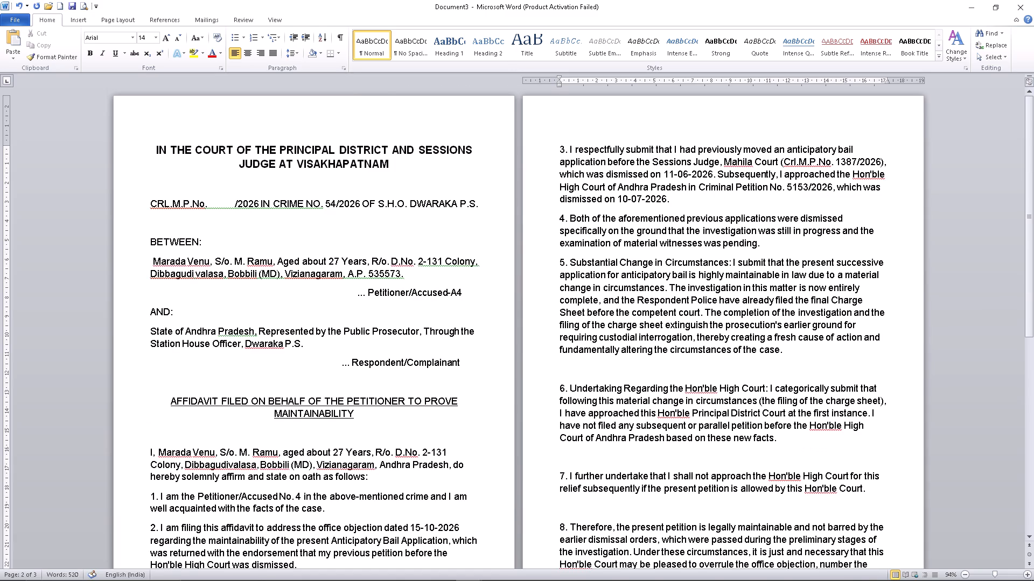
click(598, 375)
key(BackSpace)
scroll(595, 359, down, 4)
click(591, 311)
key(BackSpace)
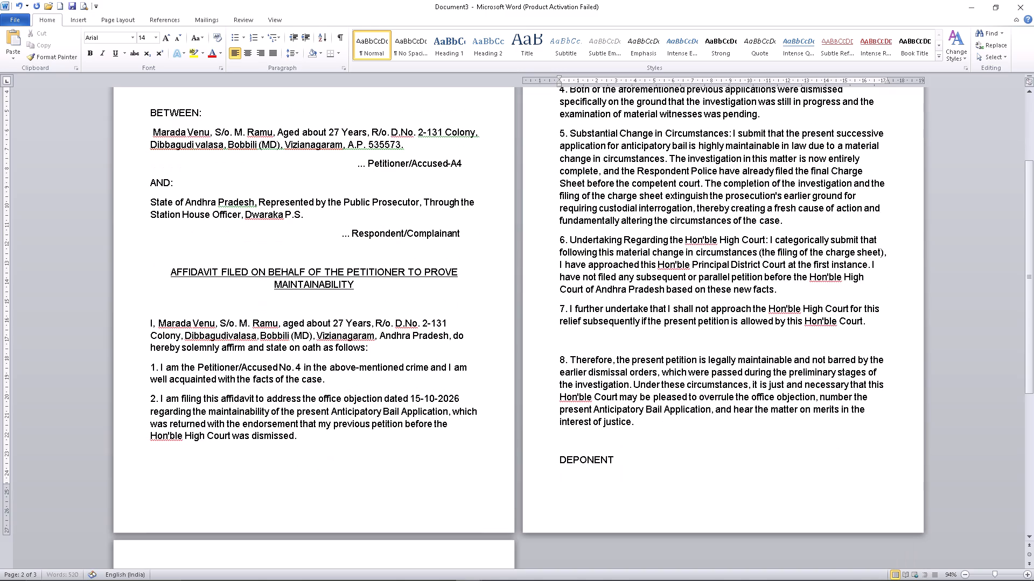
click(595, 346)
key(BackSpace)
Space the "DEPONENT" signature label below paragraph 8 over towards the right margin.
scroll(575, 398, down, 6)
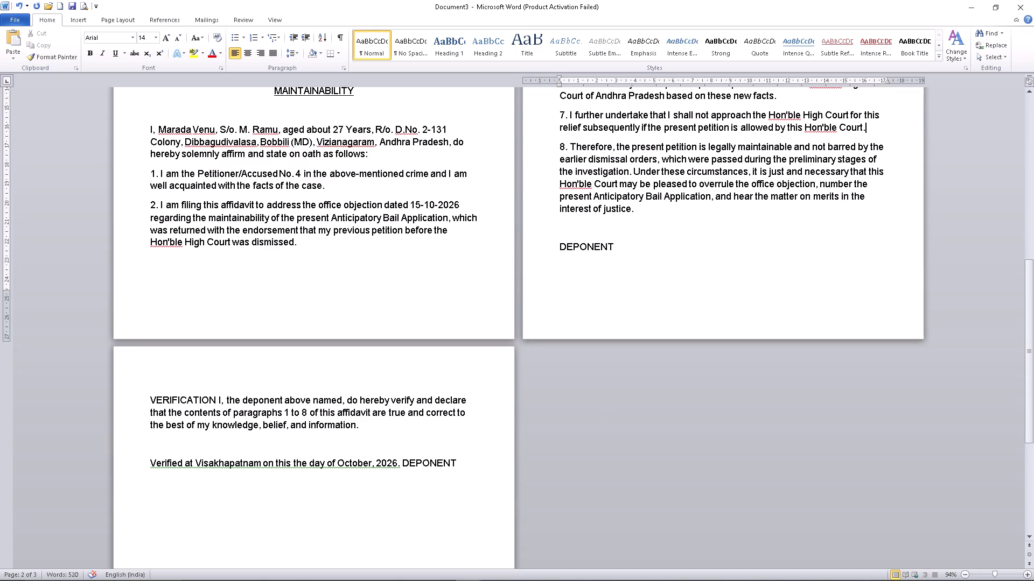
click(558, 248)
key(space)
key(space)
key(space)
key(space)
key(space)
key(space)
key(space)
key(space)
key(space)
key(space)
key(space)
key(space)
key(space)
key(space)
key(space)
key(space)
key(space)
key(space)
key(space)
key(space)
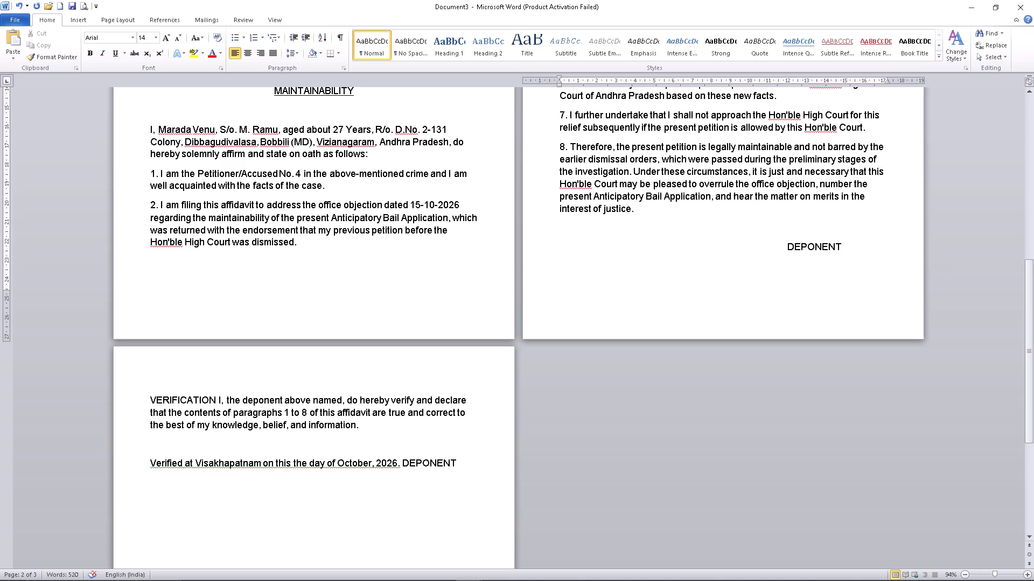
Separate "VERIFICATION" onto its own heading line with one blank line before "I, the deponent above named".
scroll(478, 256, down, 6)
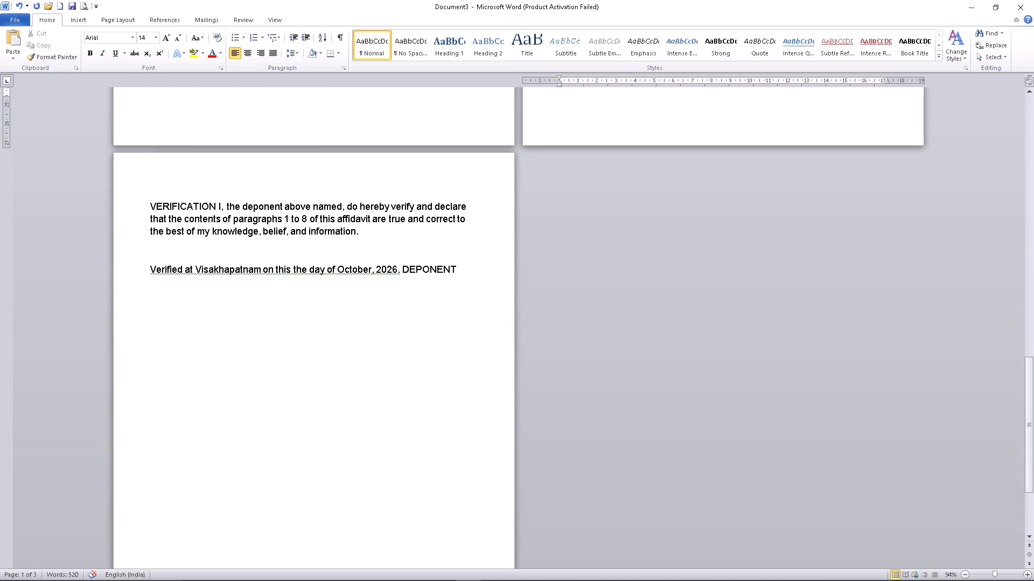
click(218, 207)
key(Return)
key(Return)
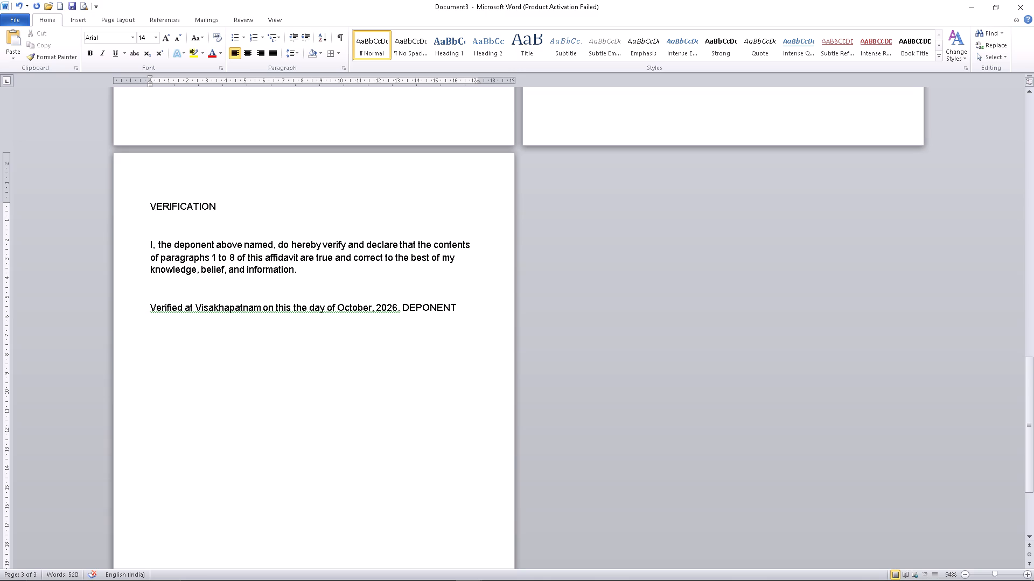
Insert a blank gap for the date before "day of" in the "Verified at Visakhapatnam" line.
click(309, 307)
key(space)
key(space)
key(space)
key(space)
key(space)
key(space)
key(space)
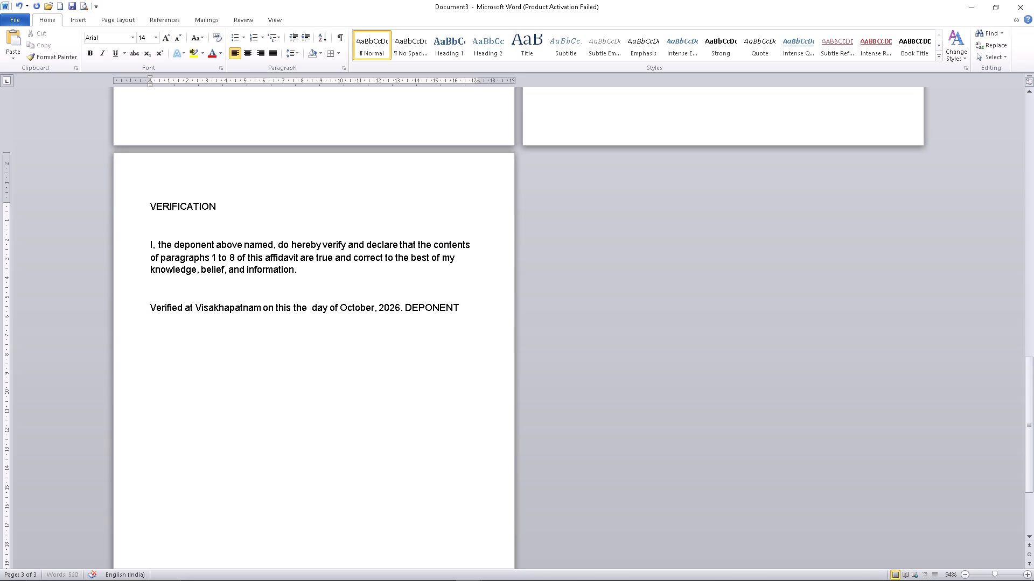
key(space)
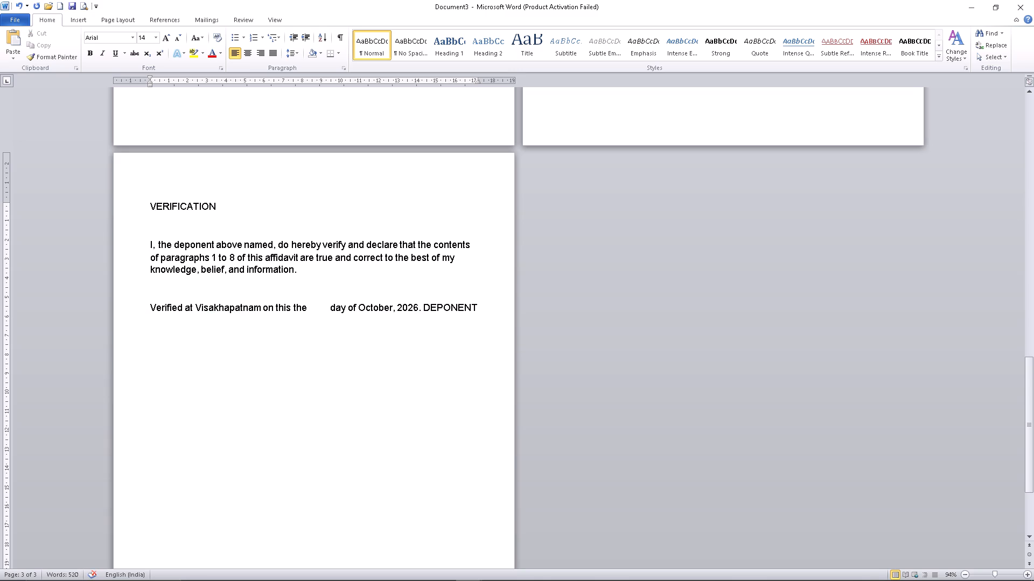
Change the month in the "Verified at Visakhapatnam" line to November.
click(392, 309)
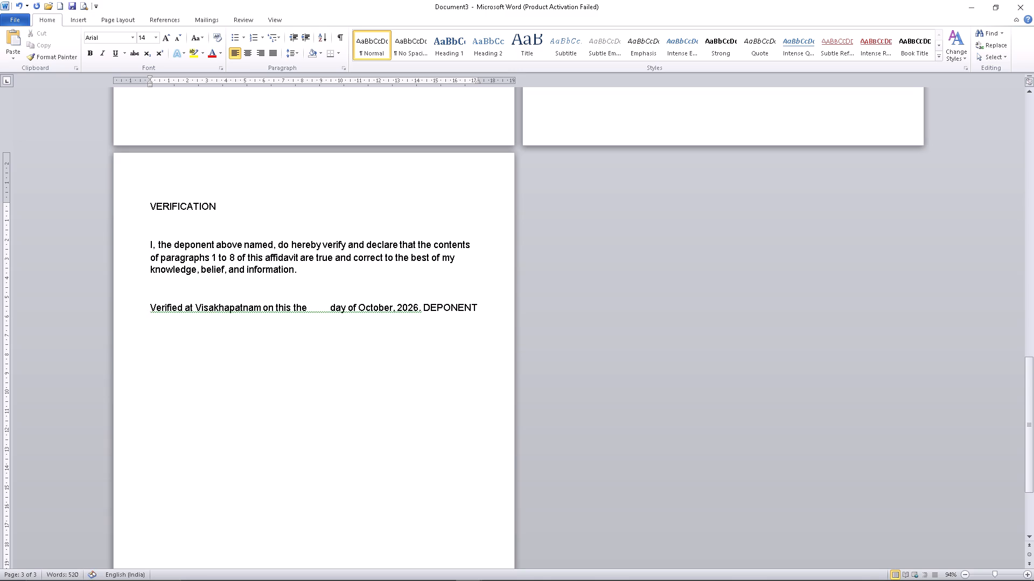
key(BackSpace)
key(BackSpace)
key(BackSpace)
key(BackSpace)
key(BackSpace)
key(BackSpace)
key(BackSpace)
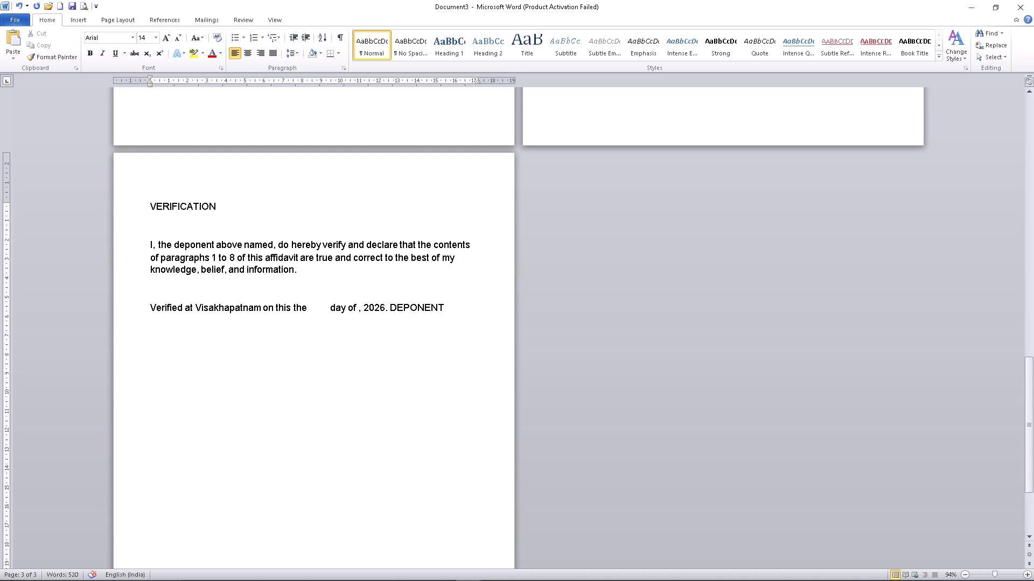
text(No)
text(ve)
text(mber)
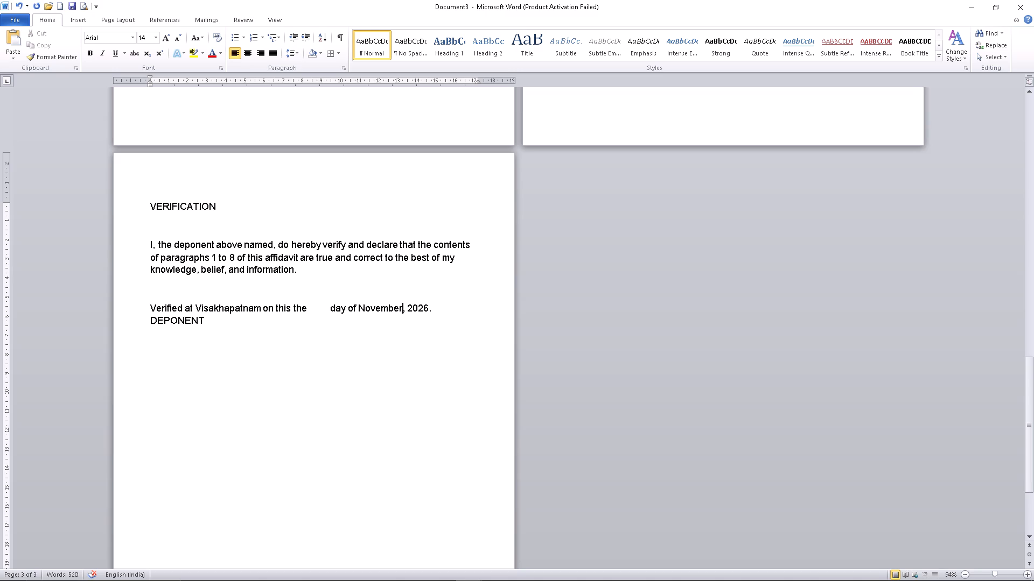
Move the final "DEPONENT" to its own line below the verification date, leaving two blank lines between them.
click(428, 310)
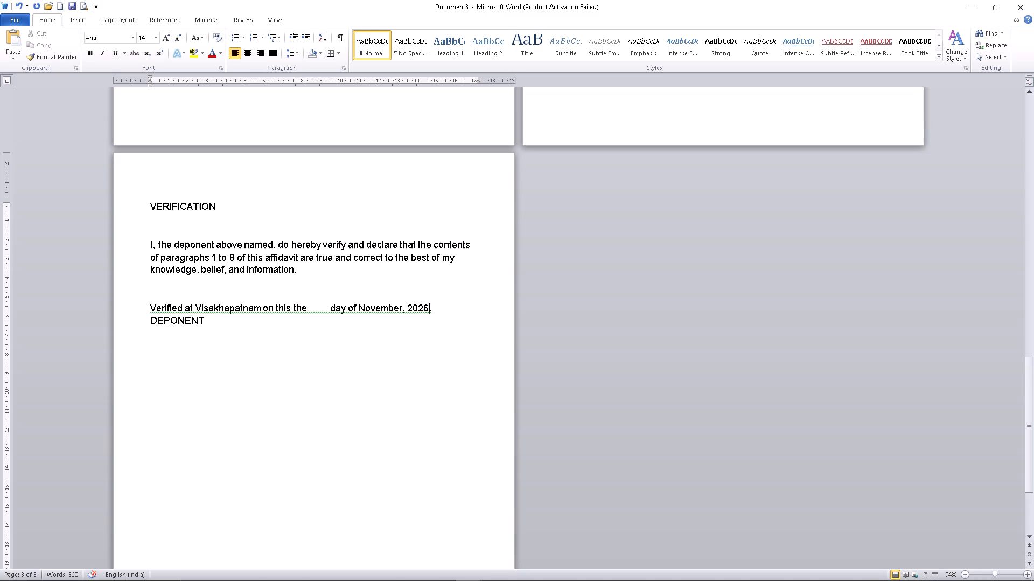
click(449, 311)
key(Return)
key(Return)
key(Return)
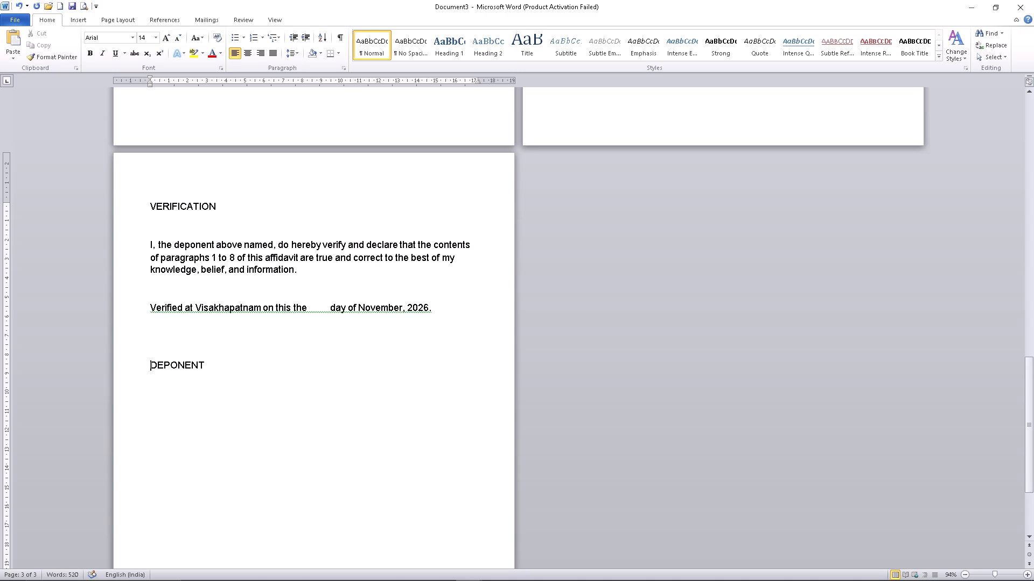
Indent the final "DEPONENT" with spaces toward the right side of the page, leaving one blank line above it.
key(BackSpace)
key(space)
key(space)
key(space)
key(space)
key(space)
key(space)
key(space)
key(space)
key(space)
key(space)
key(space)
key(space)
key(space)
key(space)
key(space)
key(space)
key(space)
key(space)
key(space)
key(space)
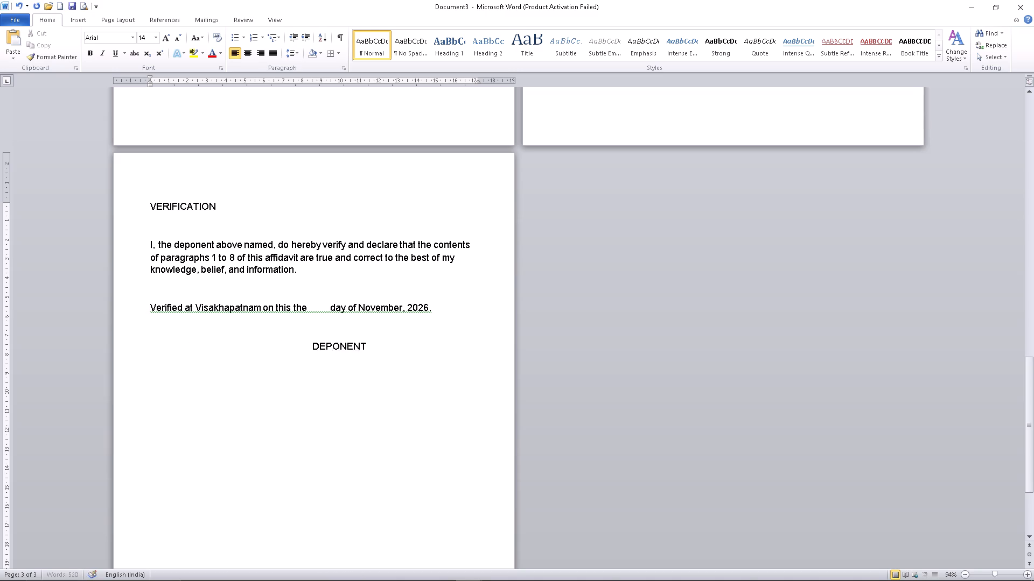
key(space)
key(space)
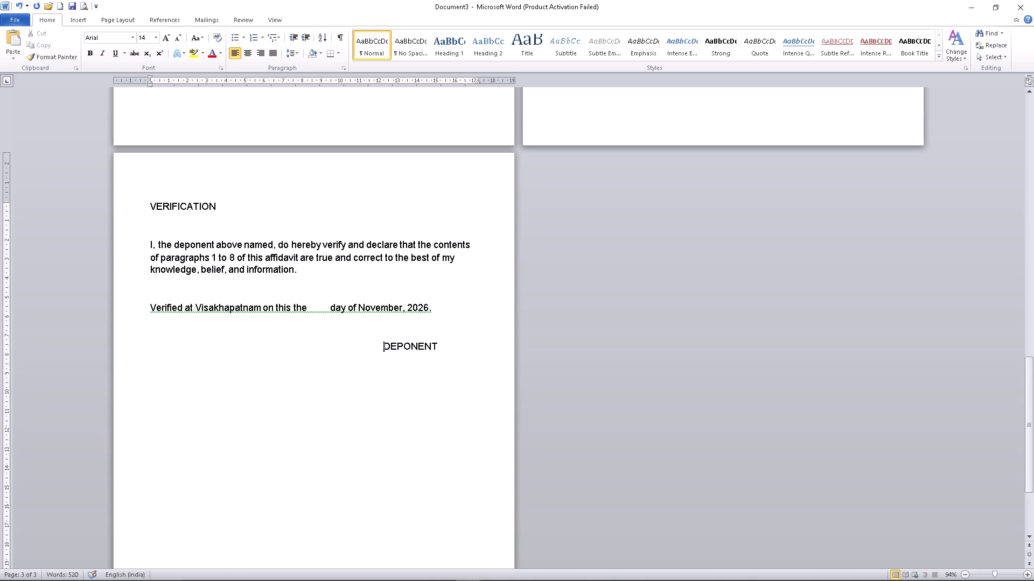
Add another blank line between the "Verified at Visakhapatnam" line and the final "DEPONENT".
scroll(539, 530, up, 6)
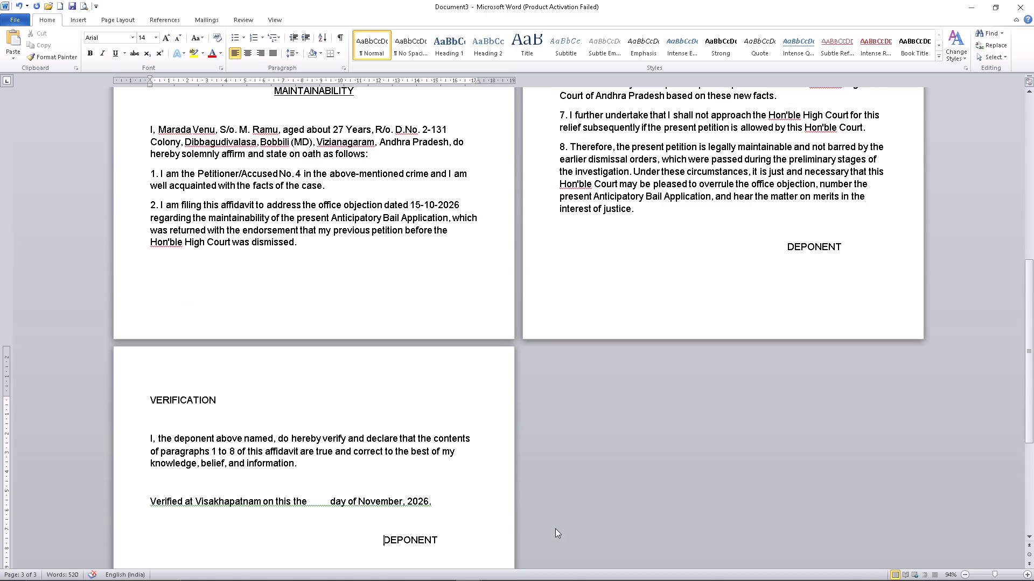
click(445, 506)
key(Return)
scroll(437, 465, down, 5)
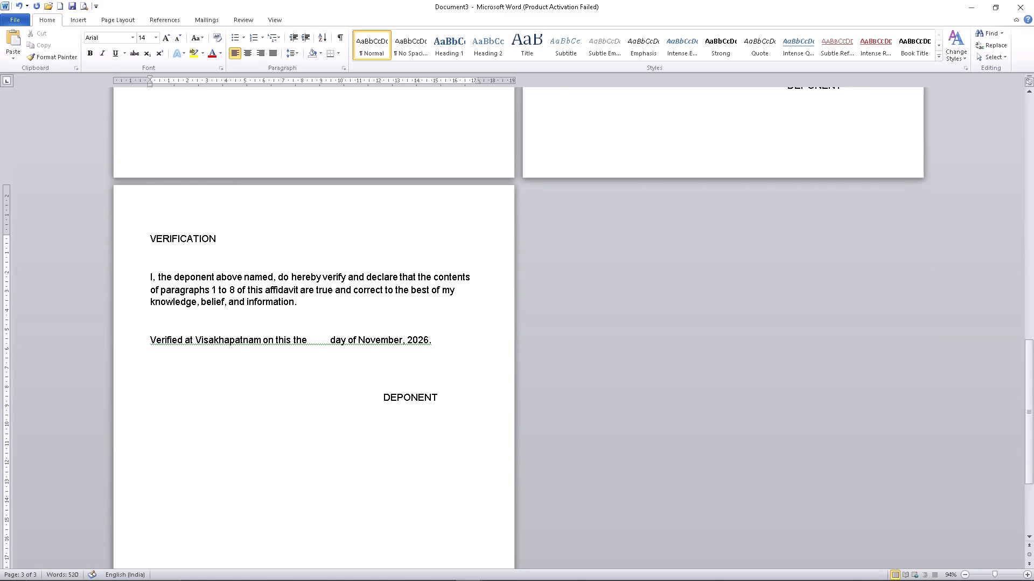
Bold the underlined title "AFFIDAVIT FILED ON BEHALF OF THE PETITIONER TO PROVE MAINTAINABILITY".
scroll(458, 384, up, 11)
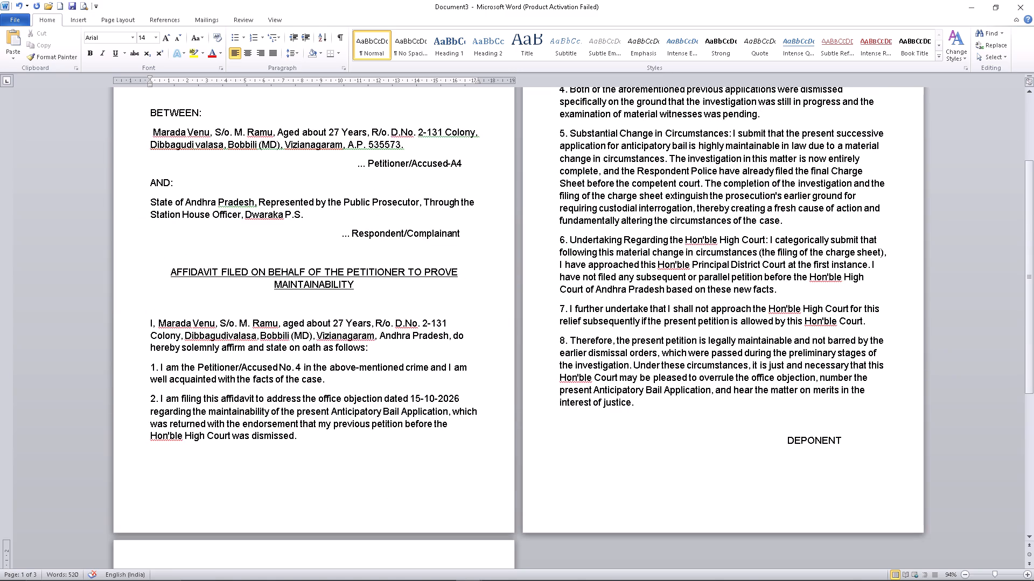
drag(172, 273, 344, 302)
click(86, 54)
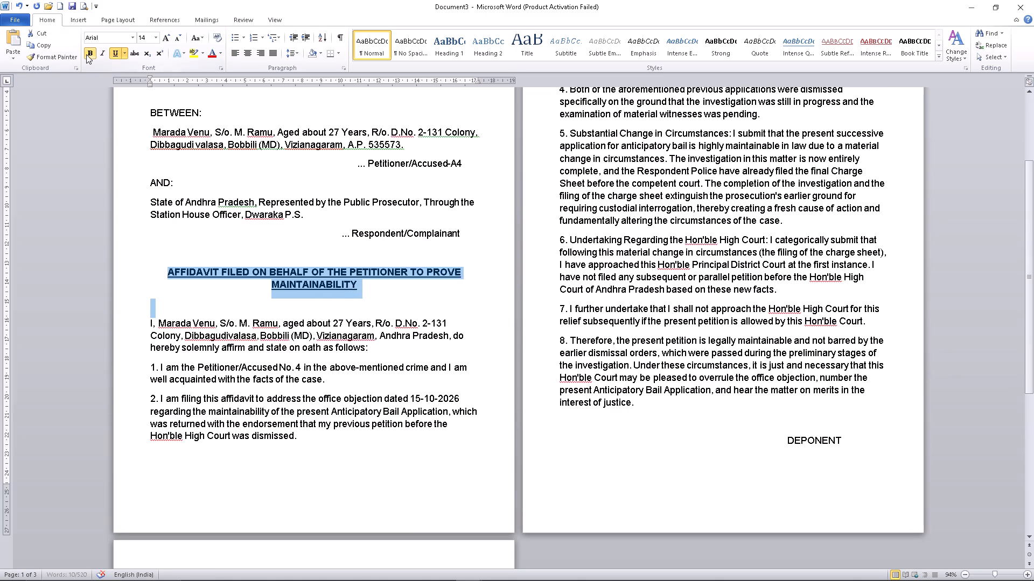
click(401, 291)
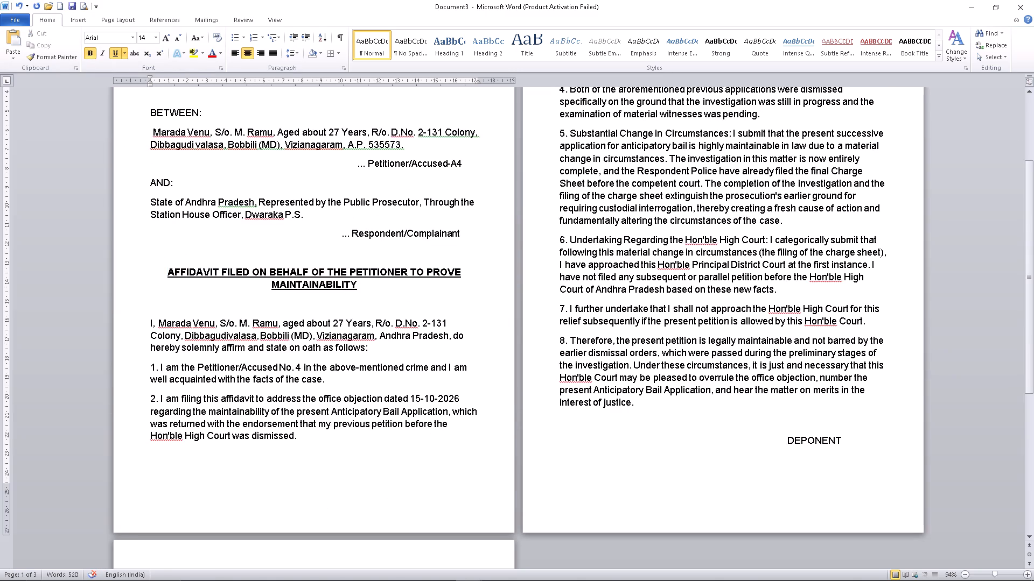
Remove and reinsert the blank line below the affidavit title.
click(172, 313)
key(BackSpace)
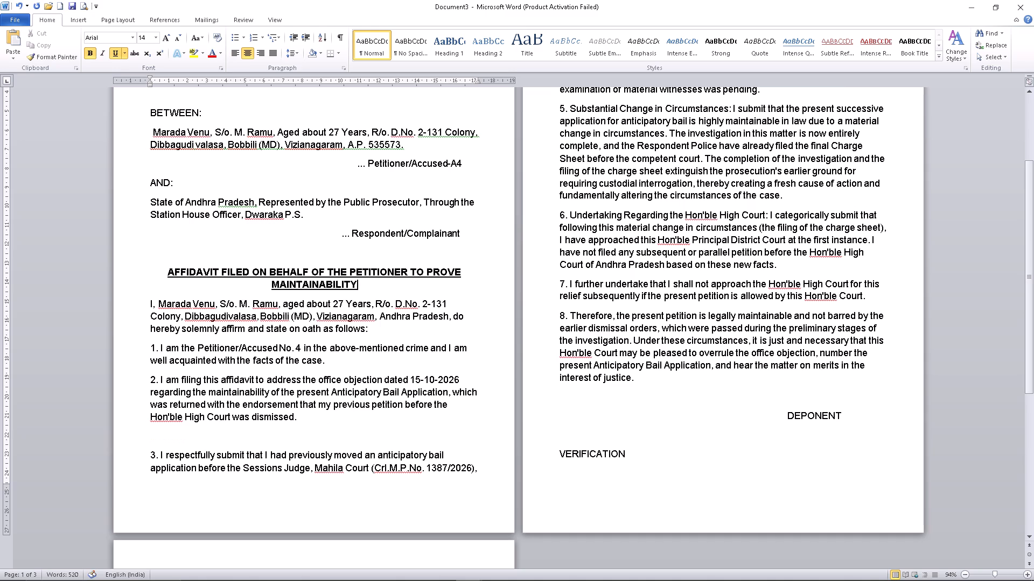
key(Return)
Review the layout and page breaks of the whole affidavit, from the court heading to the verification.
scroll(731, 338, up, 7)
scroll(646, 322, down, 6)
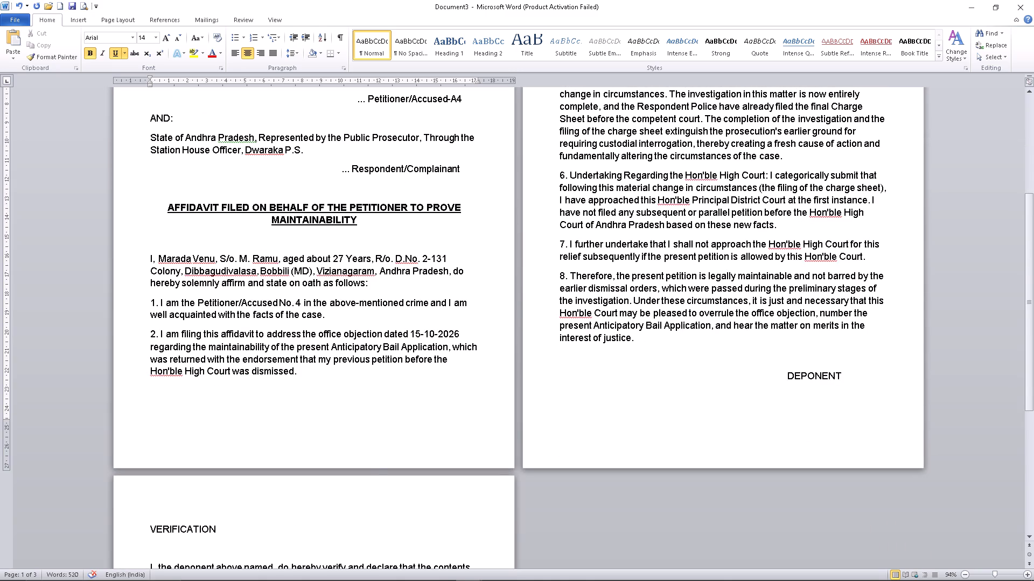
scroll(364, 392, down, 7)
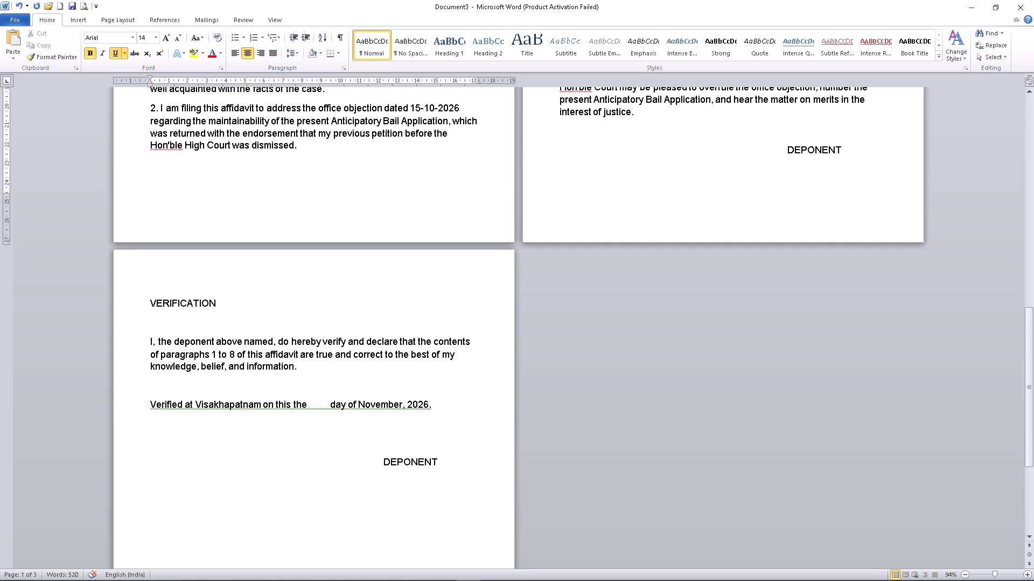
scroll(388, 337, up, 5)
scroll(388, 337, down, 4)
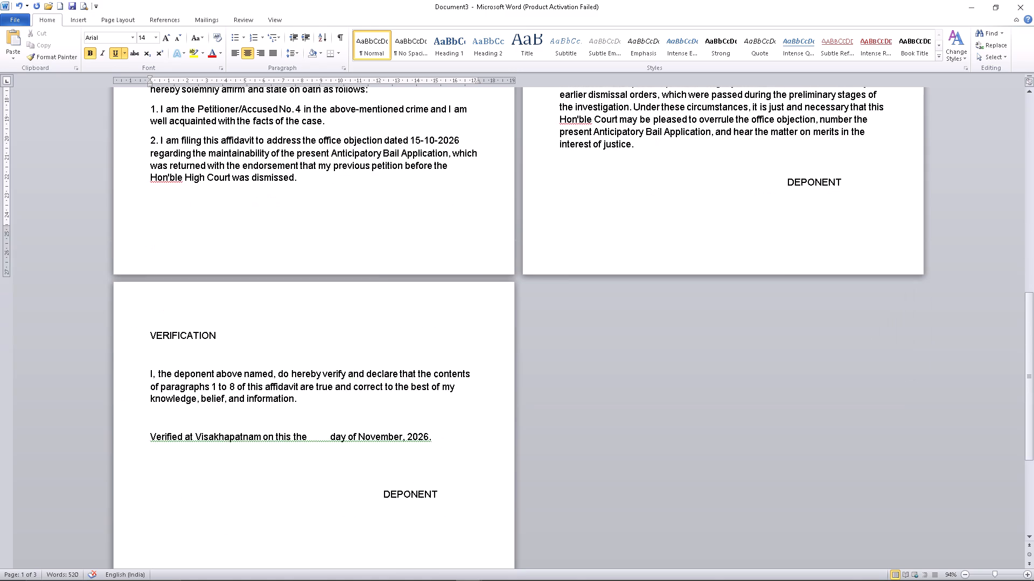
scroll(519, 342, up, 6)
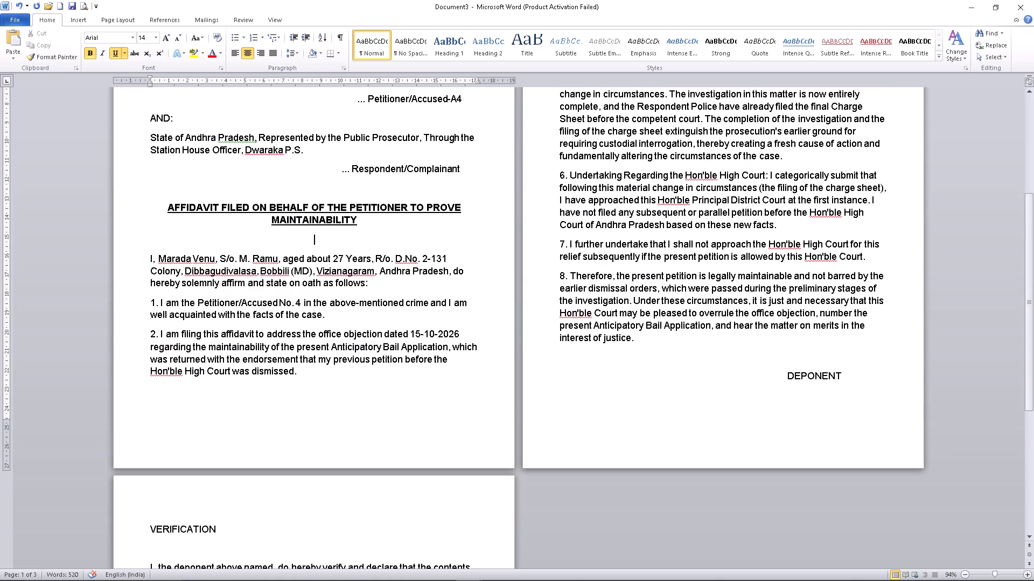
scroll(382, 287, up, 1)
scroll(416, 319, up, 6)
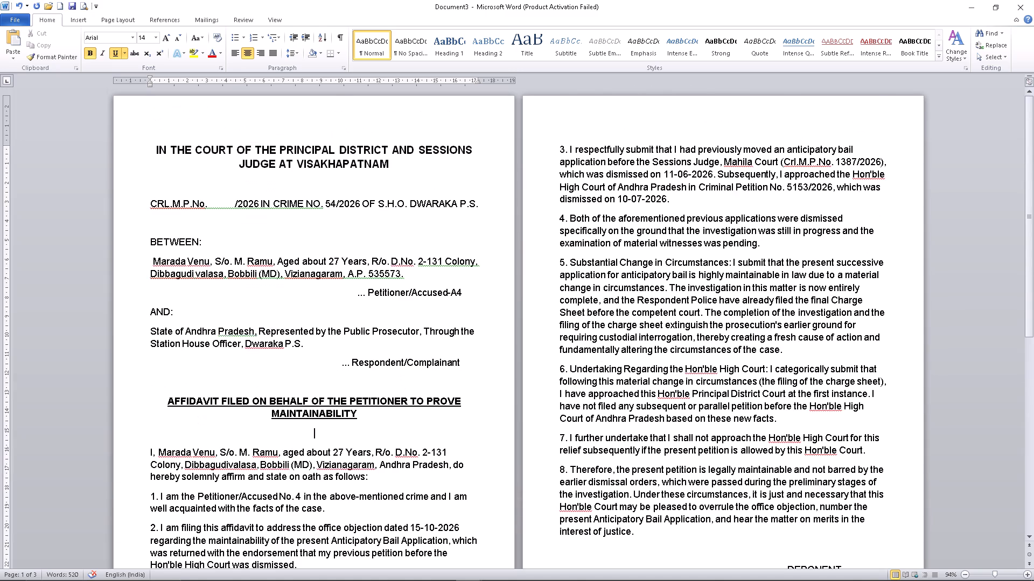
scroll(416, 319, down, 8)
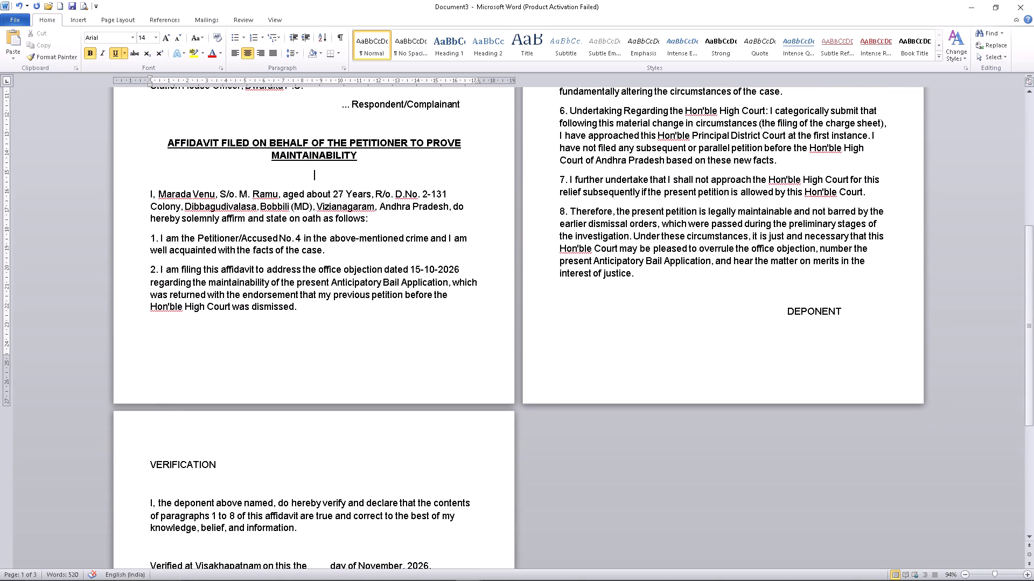
scroll(258, 348, down, 6)
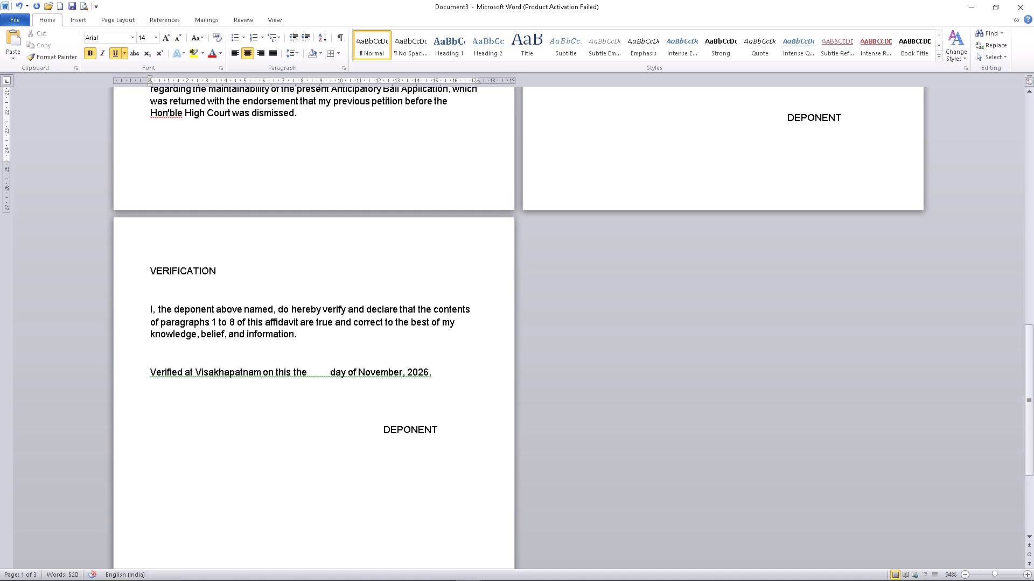
scroll(262, 380, down, 7)
scroll(542, 466, up, 19)
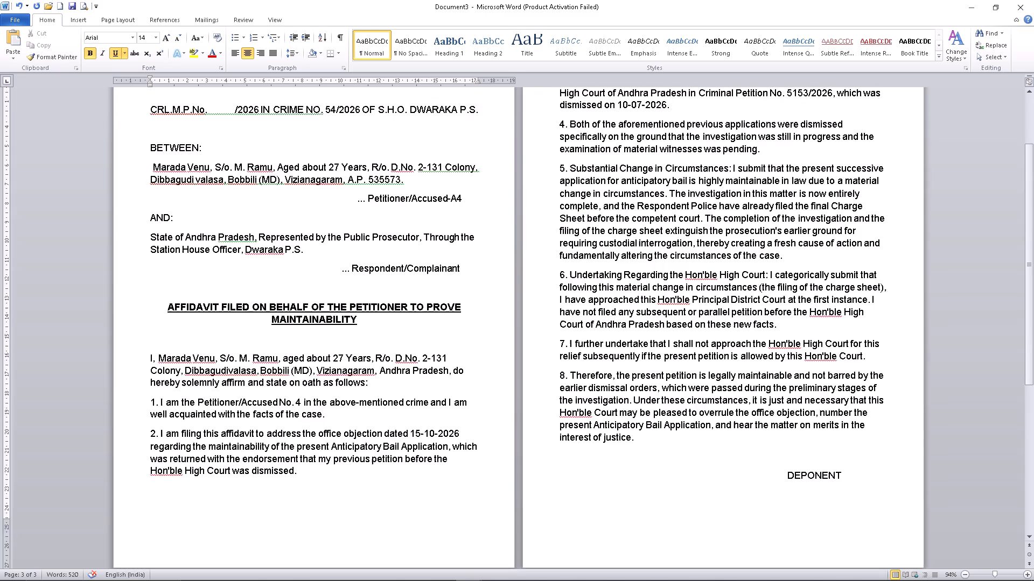
scroll(563, 514, up, 7)
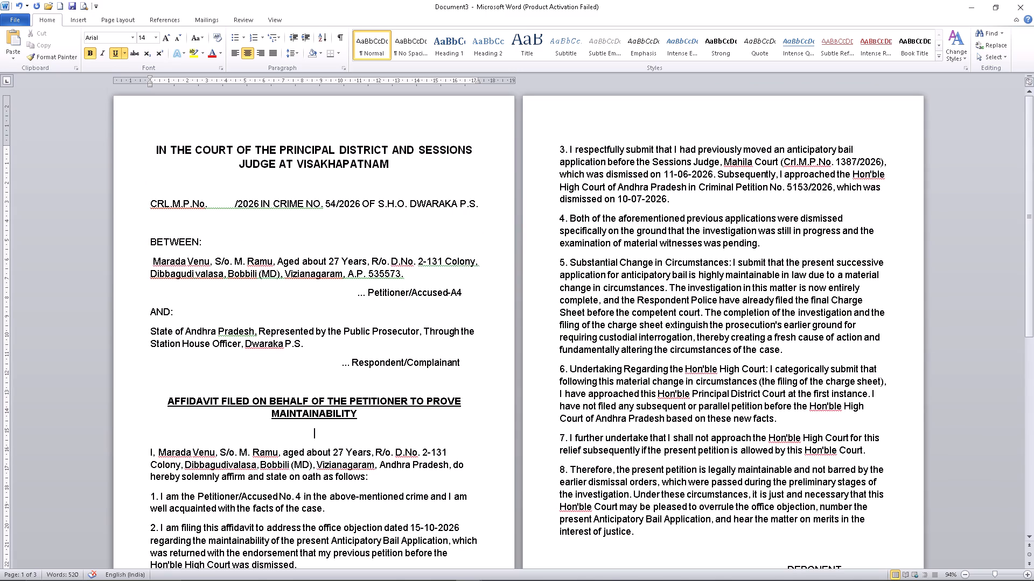
Bold the "BETWEEN:" and "AND:" labels in the party details.
drag(145, 238, 199, 245)
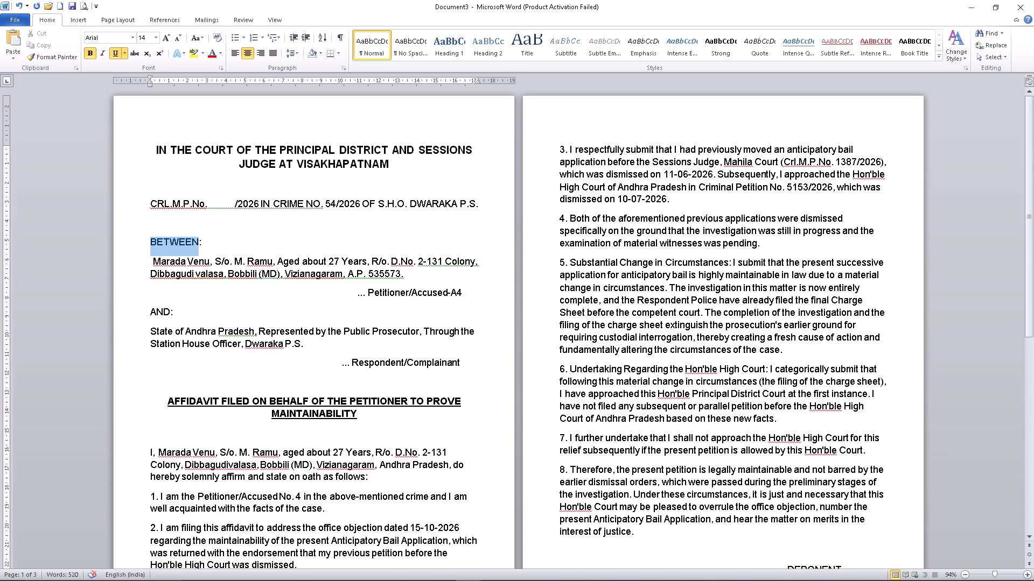
drag(199, 245, 201, 245)
click(85, 51)
drag(147, 311, 147, 311)
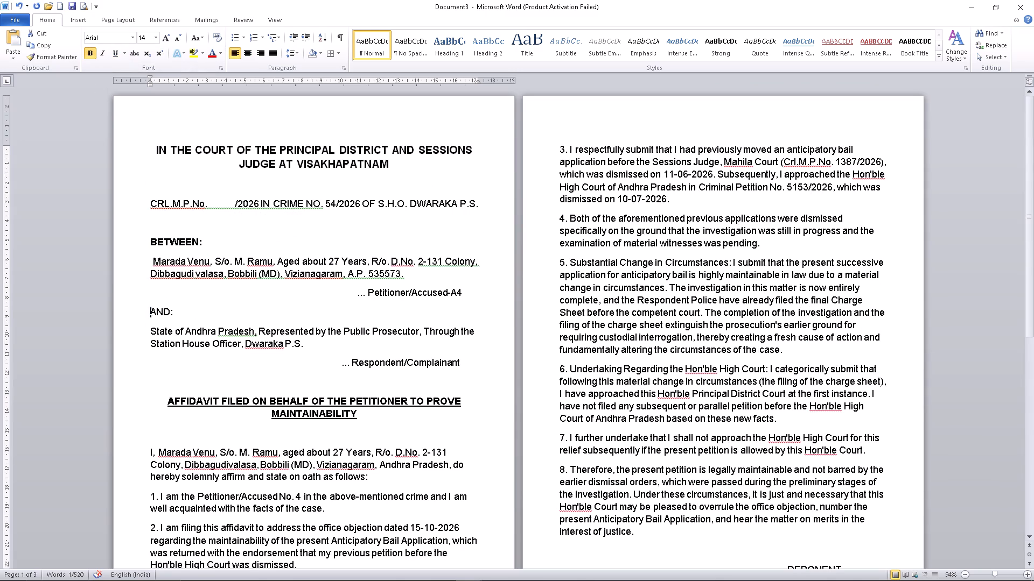
drag(147, 311, 189, 329)
click(185, 321)
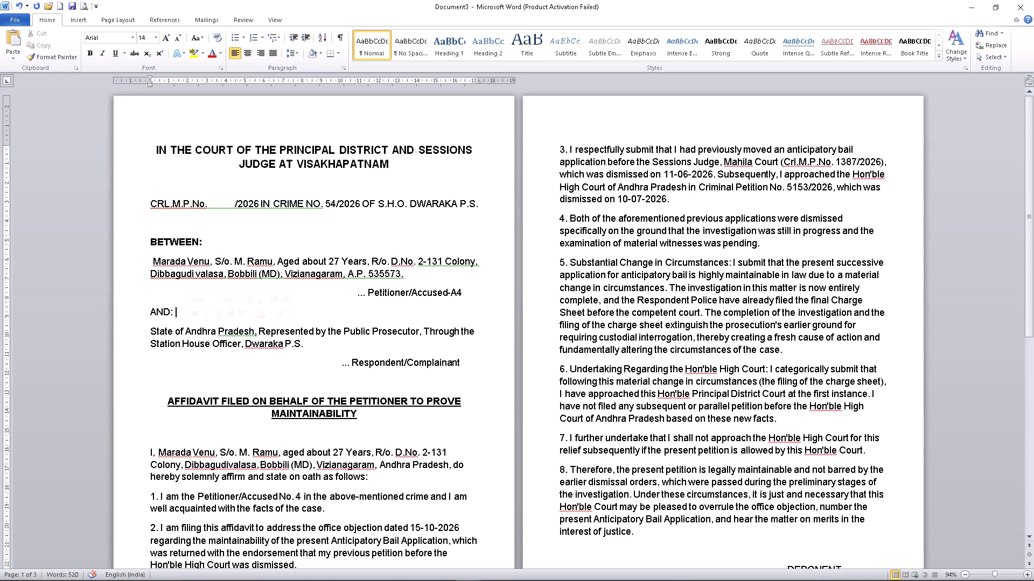
drag(179, 312, 150, 311)
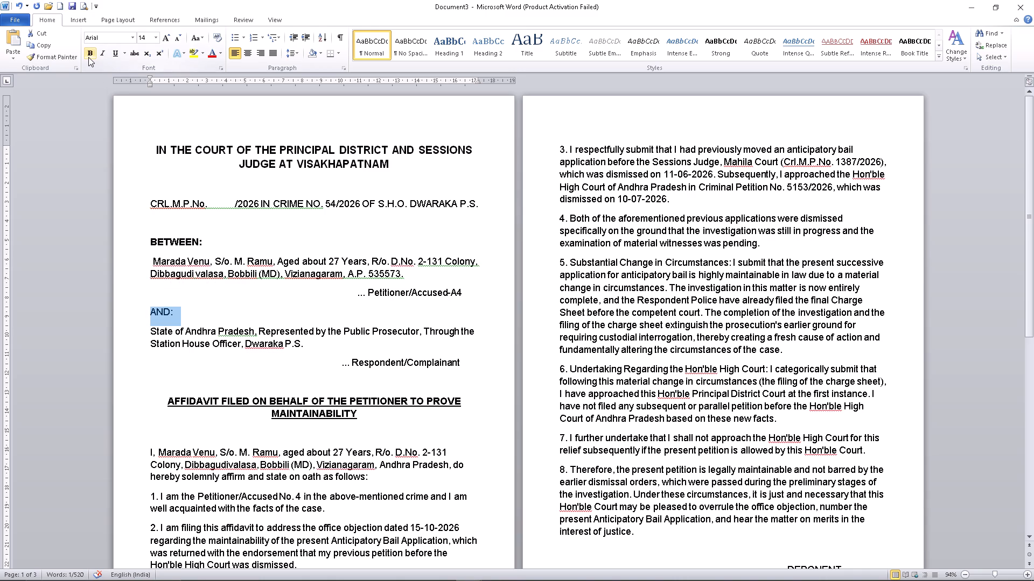
click(88, 57)
click(258, 218)
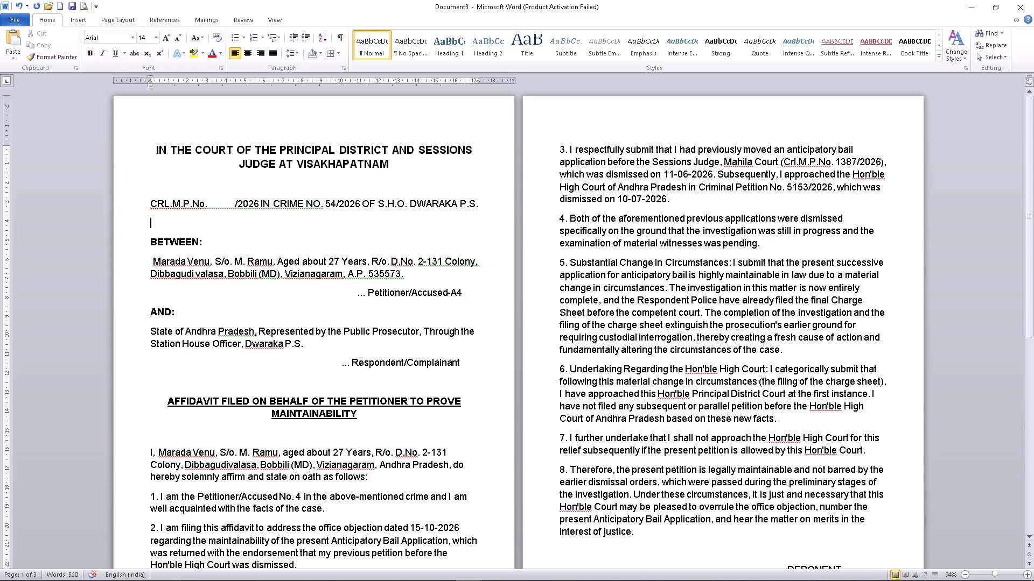
Set the font size to 13 for the block from the CRL.M.P.No. line through "... Respondent/Complainant".
drag(148, 197, 456, 366)
click(149, 38)
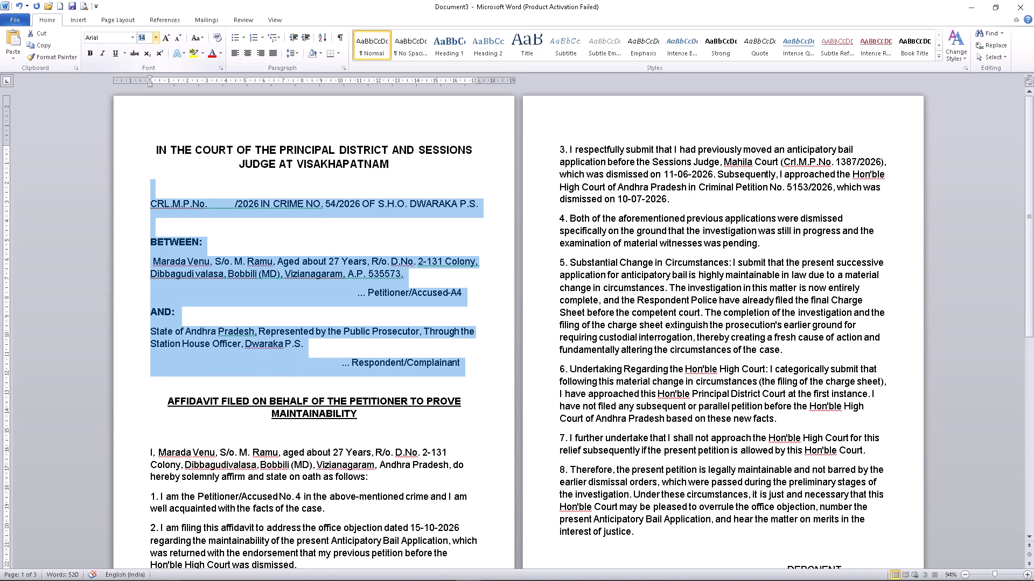
key(BackSpace)
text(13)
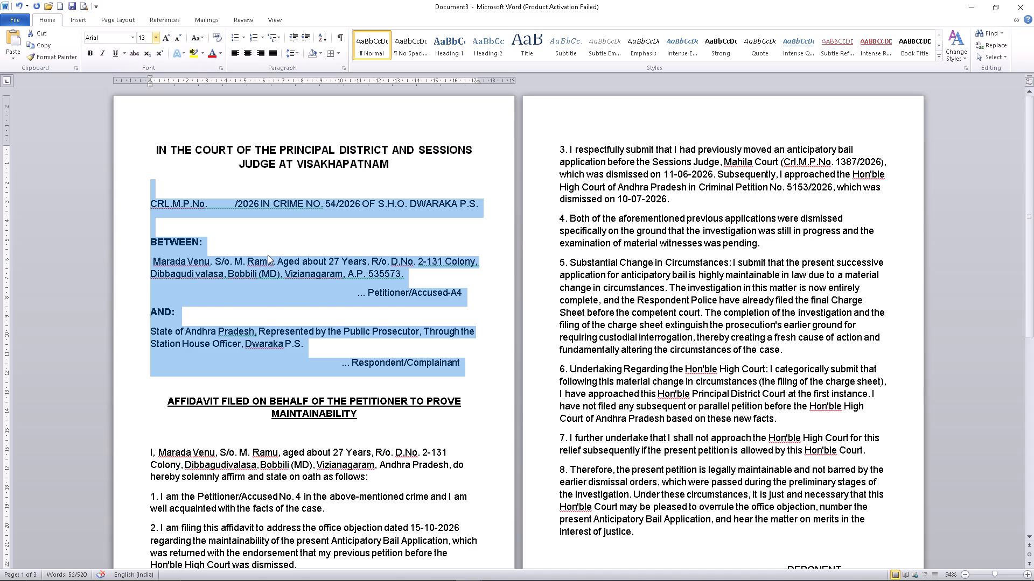
click(269, 240)
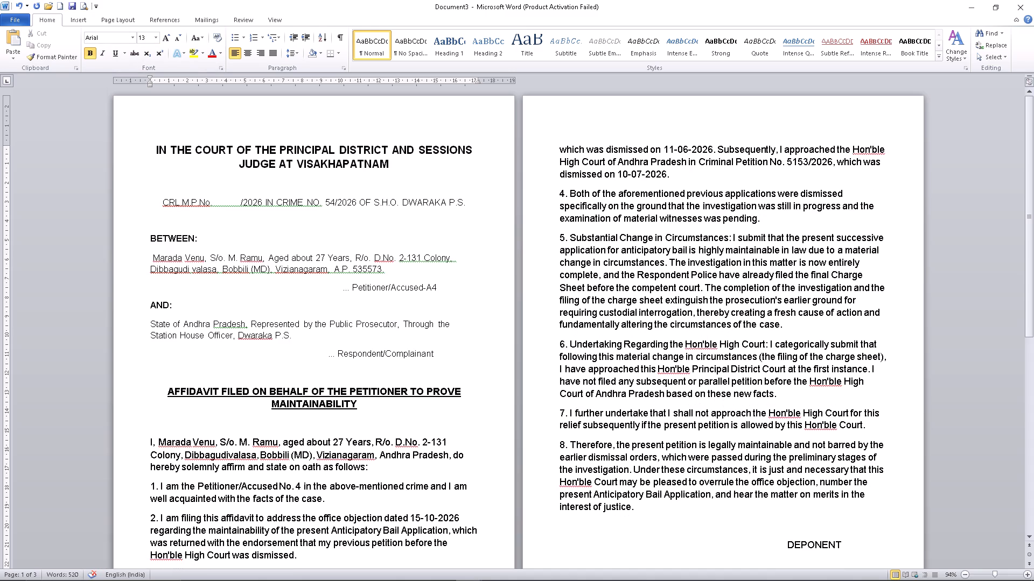
Remove the blank line between numbered paragraphs 2 and 3.
scroll(304, 321, down, 4)
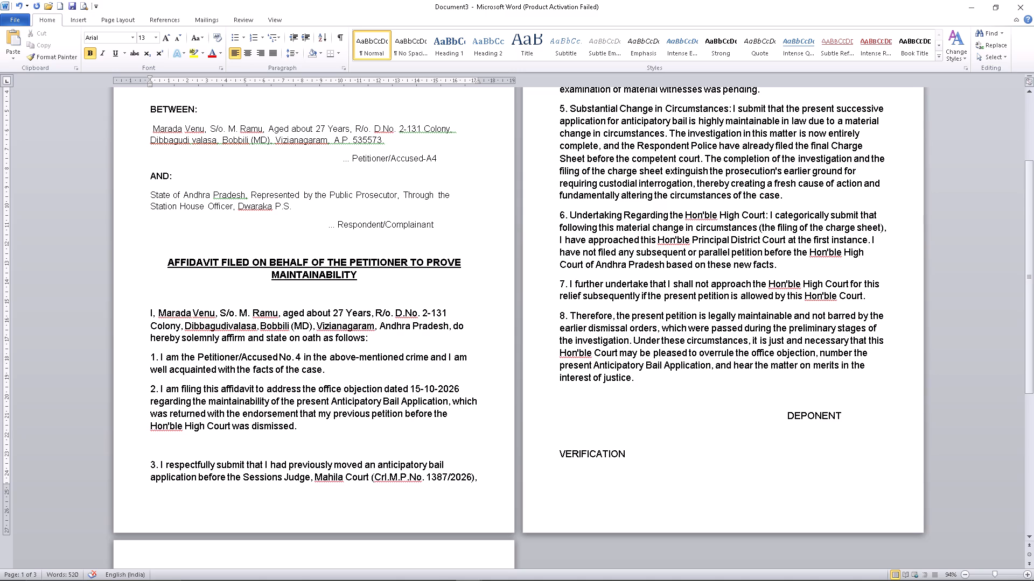
click(162, 448)
key(BackSpace)
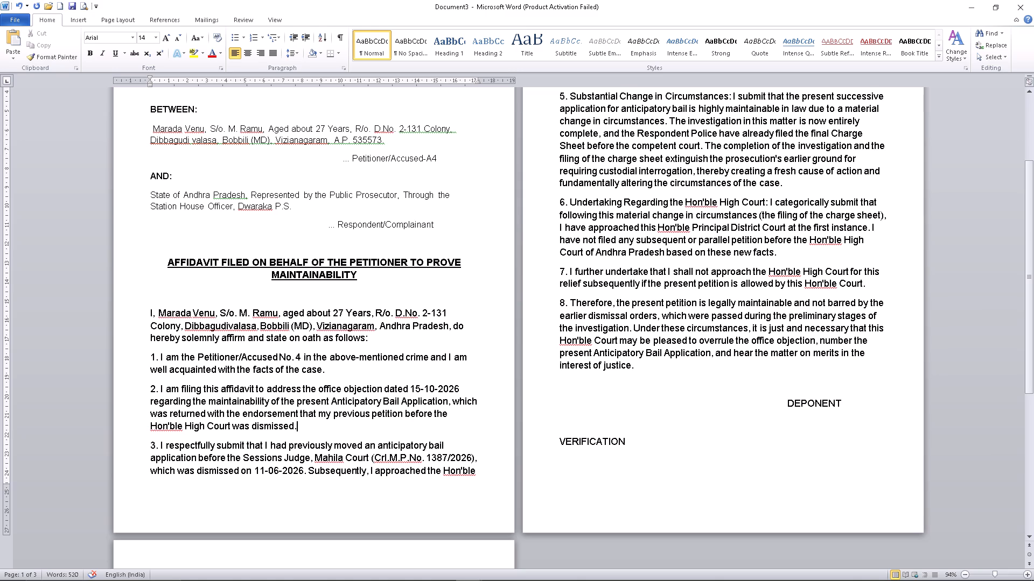
Delete the lead-in "Substantial Change in Circumstances:" from the start of paragraph 5.
scroll(730, 349, up, 4)
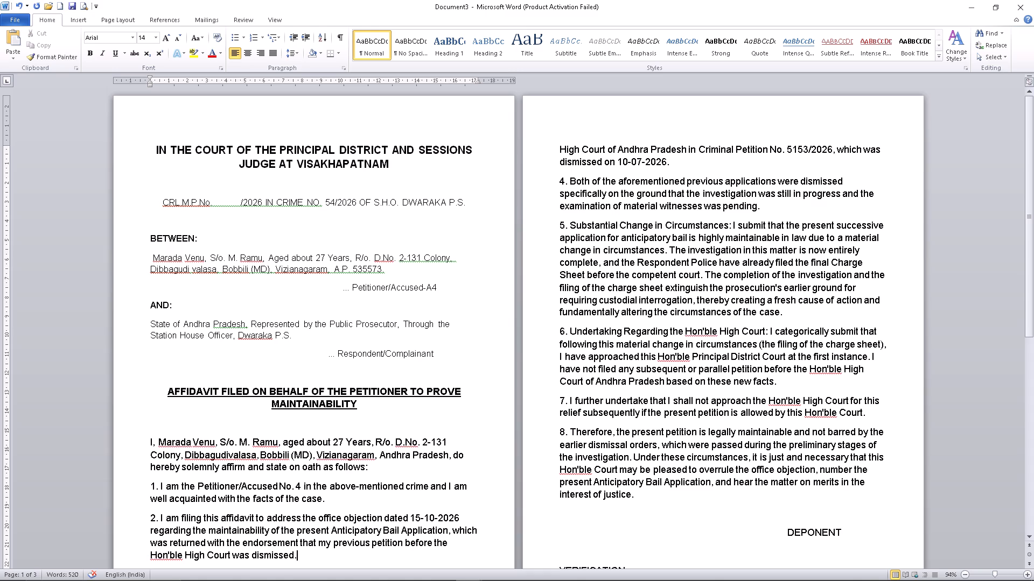
drag(571, 225, 588, 226)
drag(588, 226, 608, 226)
drag(608, 226, 610, 226)
drag(610, 226, 731, 226)
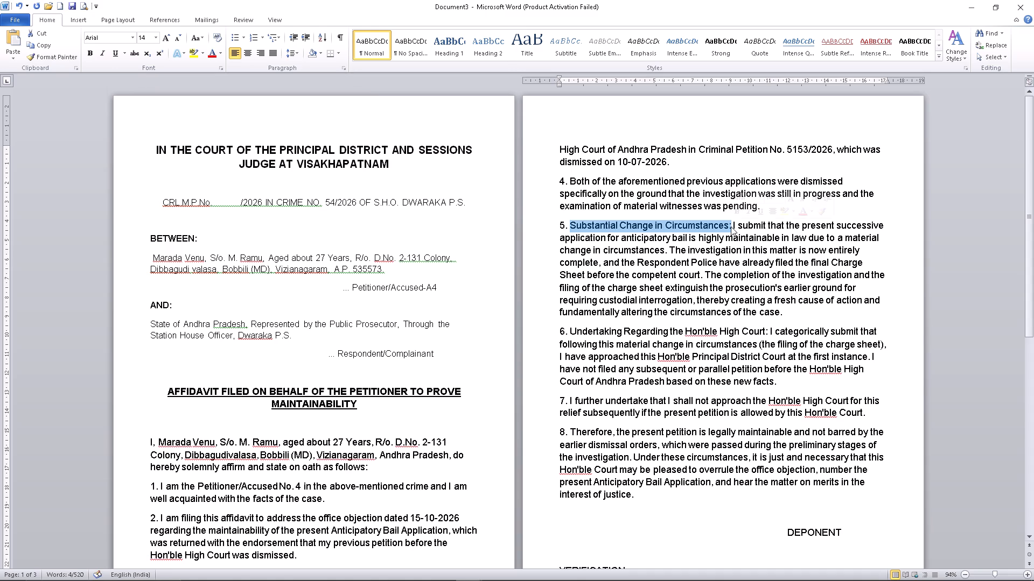
key(BackSpace)
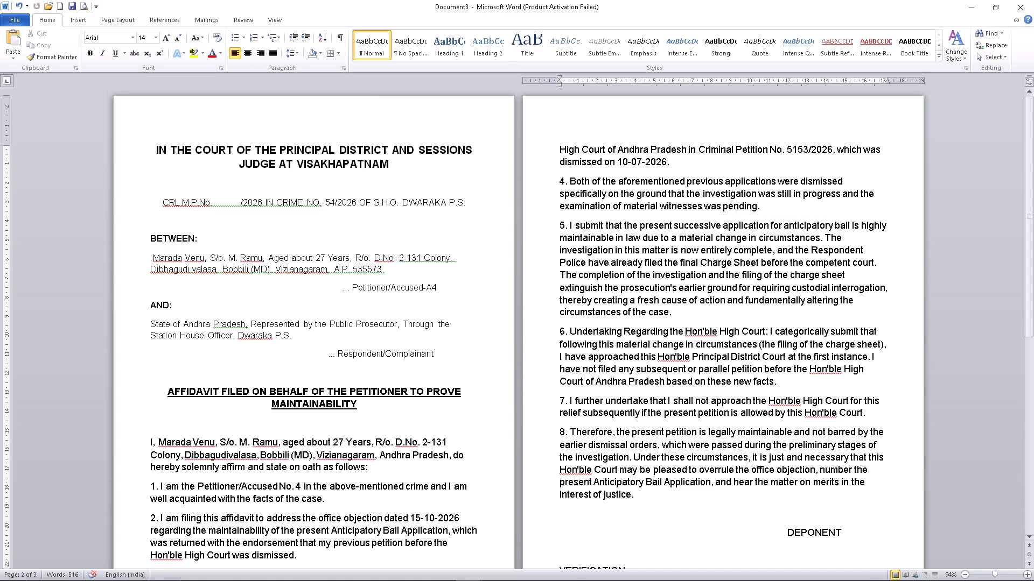
Delete the lead-in "Undertaking Regarding the Hon'ble High Court:" from the start of paragraph 6.
drag(570, 330, 648, 328)
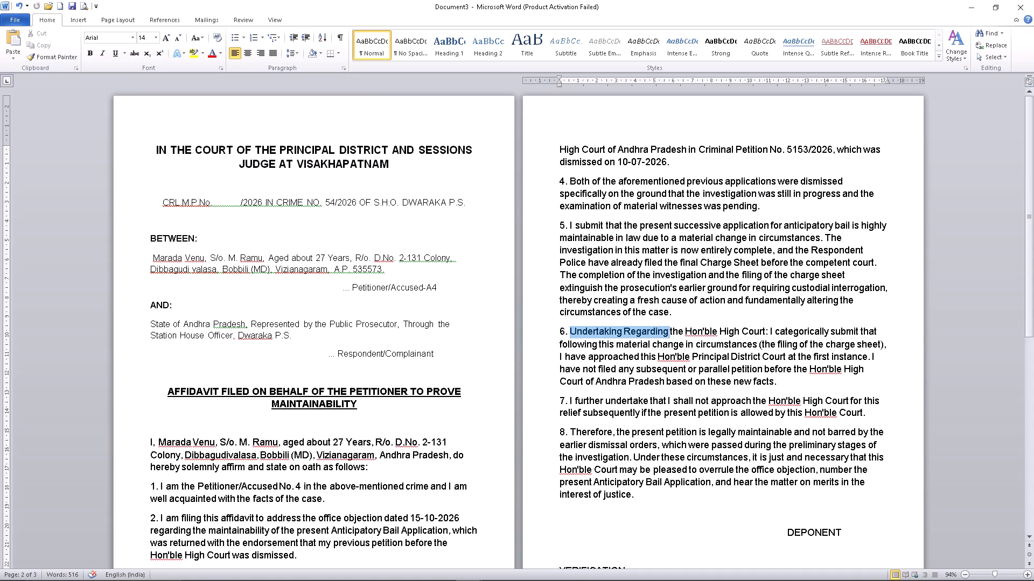
drag(648, 328, 767, 332)
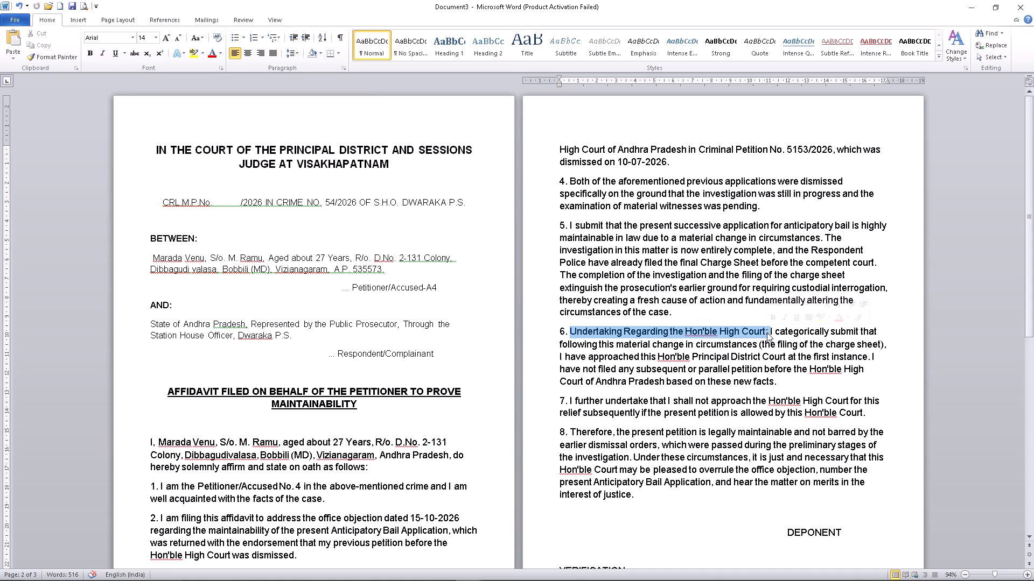
key(BackSpace)
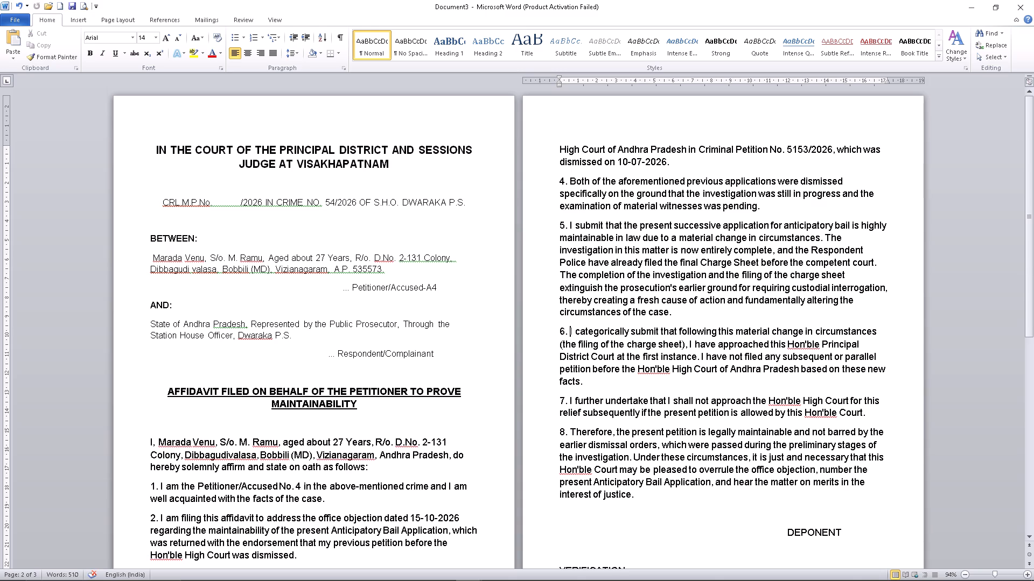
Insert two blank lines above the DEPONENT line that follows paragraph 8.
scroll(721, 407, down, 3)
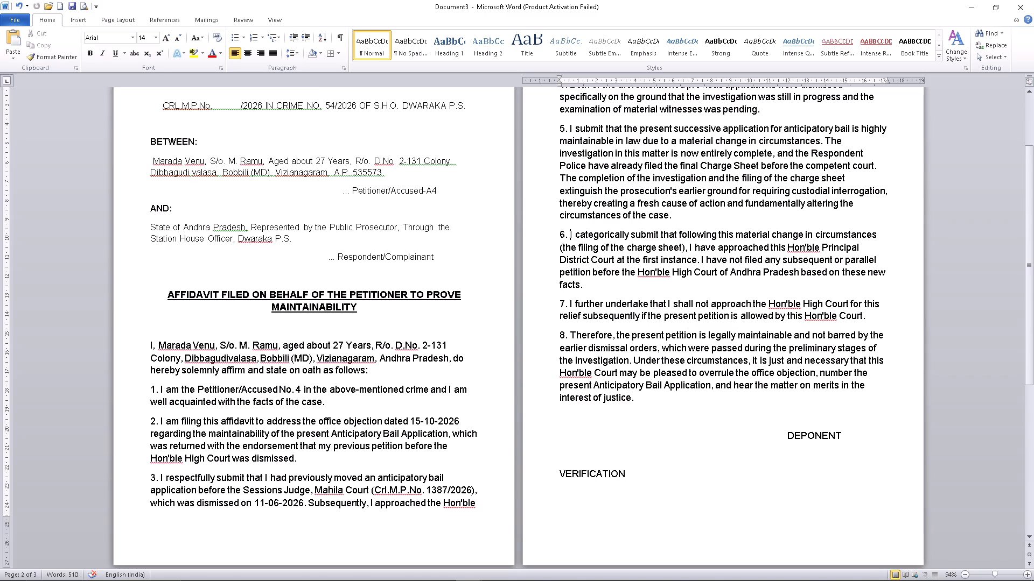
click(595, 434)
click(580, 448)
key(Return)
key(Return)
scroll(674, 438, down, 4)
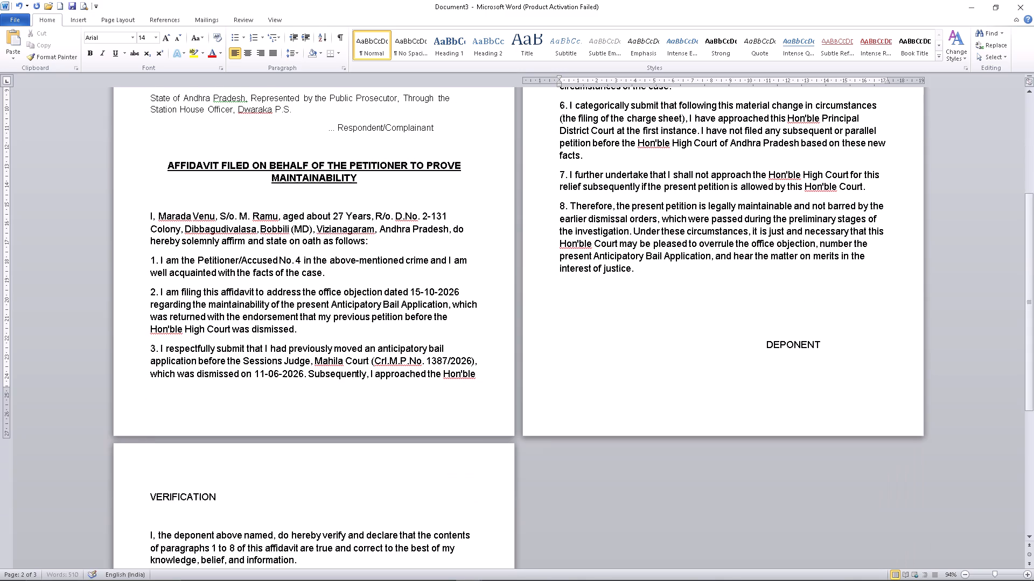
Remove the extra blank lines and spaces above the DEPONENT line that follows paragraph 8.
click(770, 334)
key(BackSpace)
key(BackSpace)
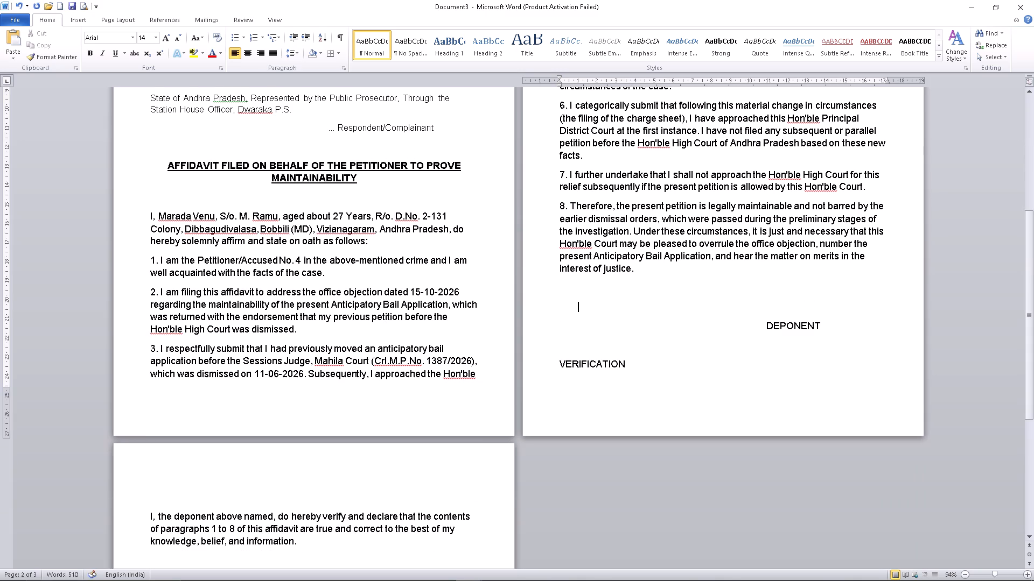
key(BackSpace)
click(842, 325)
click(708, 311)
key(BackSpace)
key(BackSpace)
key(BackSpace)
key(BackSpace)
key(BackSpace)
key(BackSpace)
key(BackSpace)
Insert two line breaks after the DEPONENT line on page 2 so that the VERIFICATION heading starts on page 3.
click(836, 317)
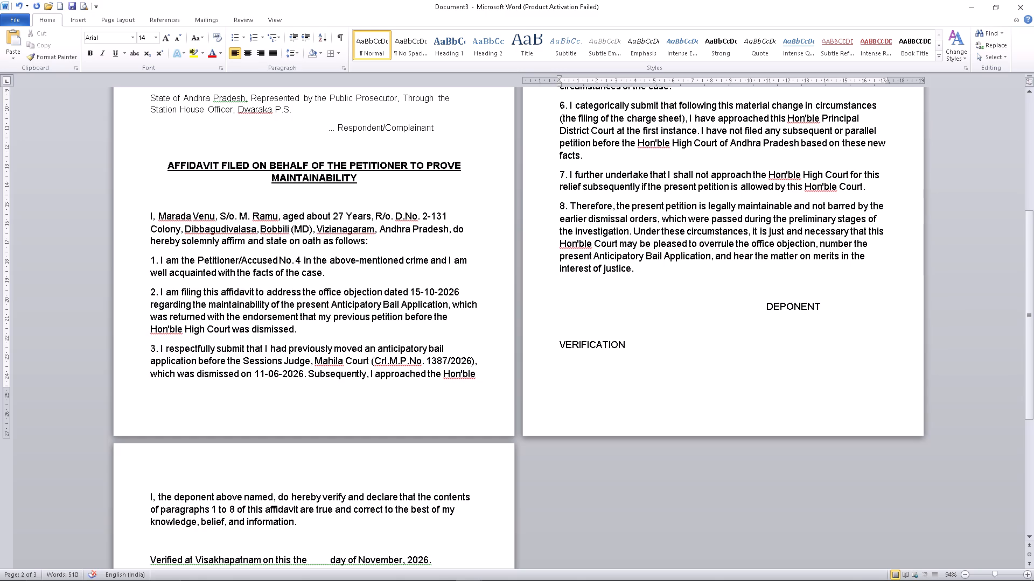
key(Return)
key(Return)
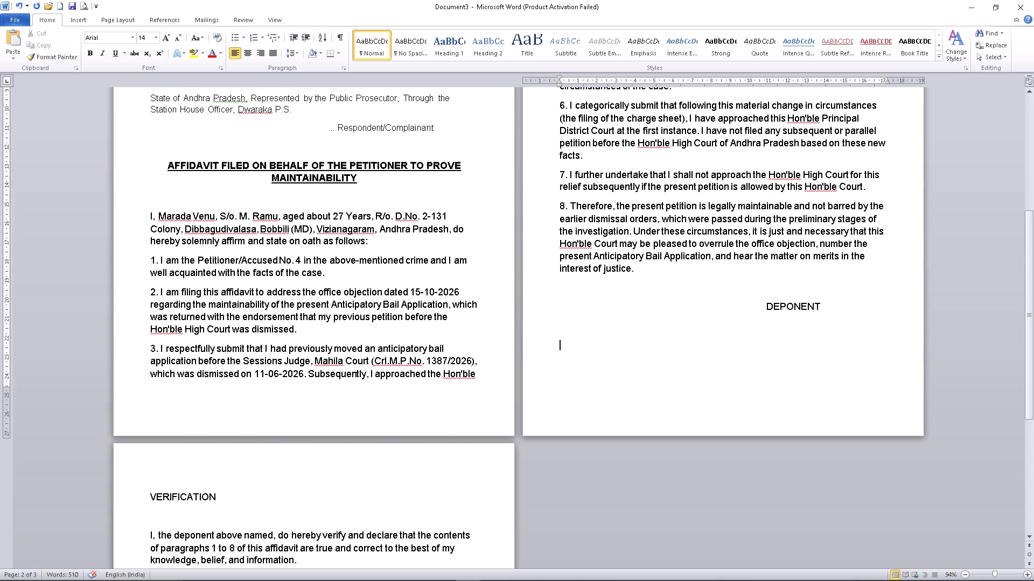
Save the document in the Documents folder as "affidavit of maintainability of" followed by the petitioner's name.
scroll(581, 255, up, 5)
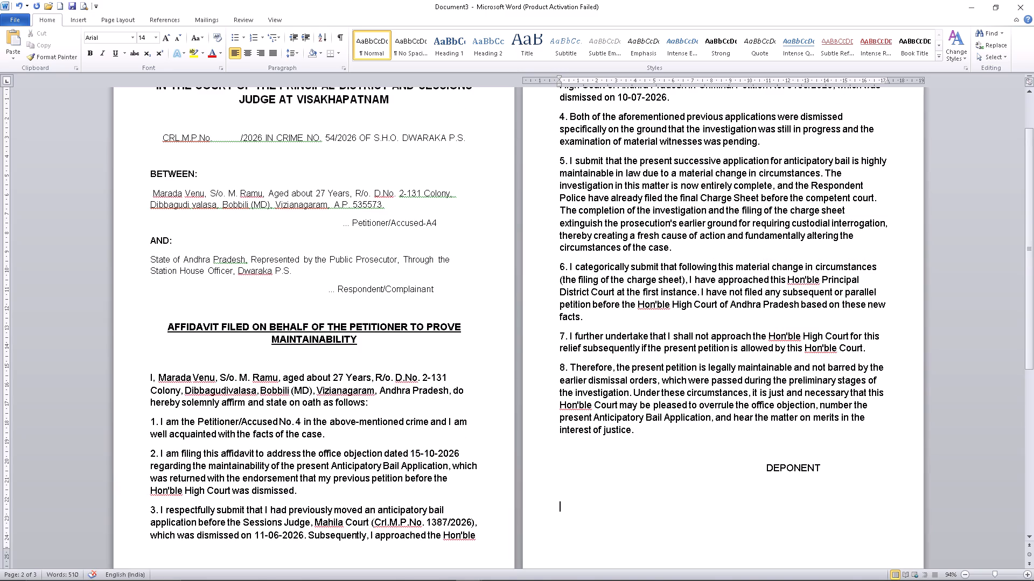
scroll(642, 230, up, 1)
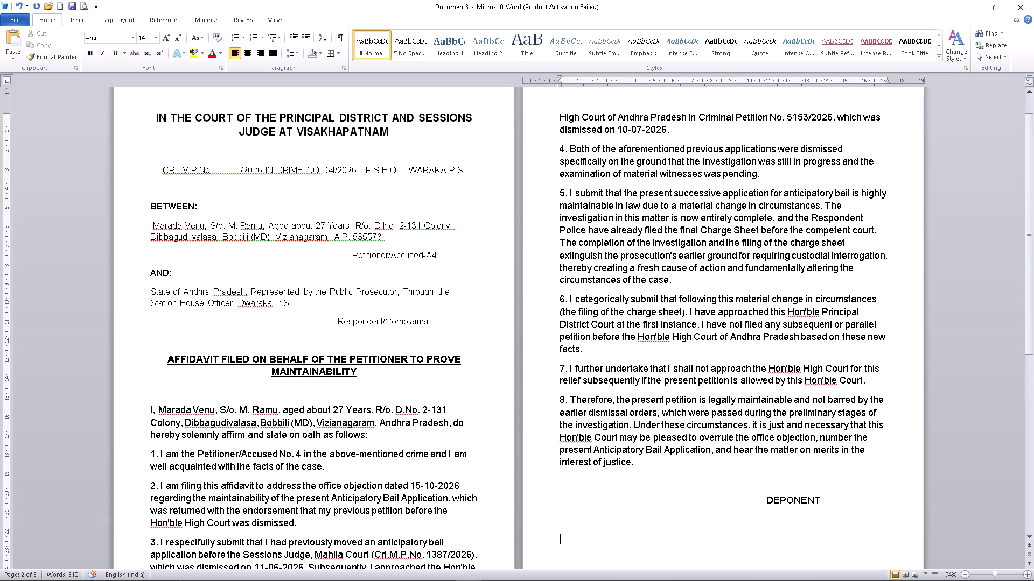
scroll(244, 270, down, 3)
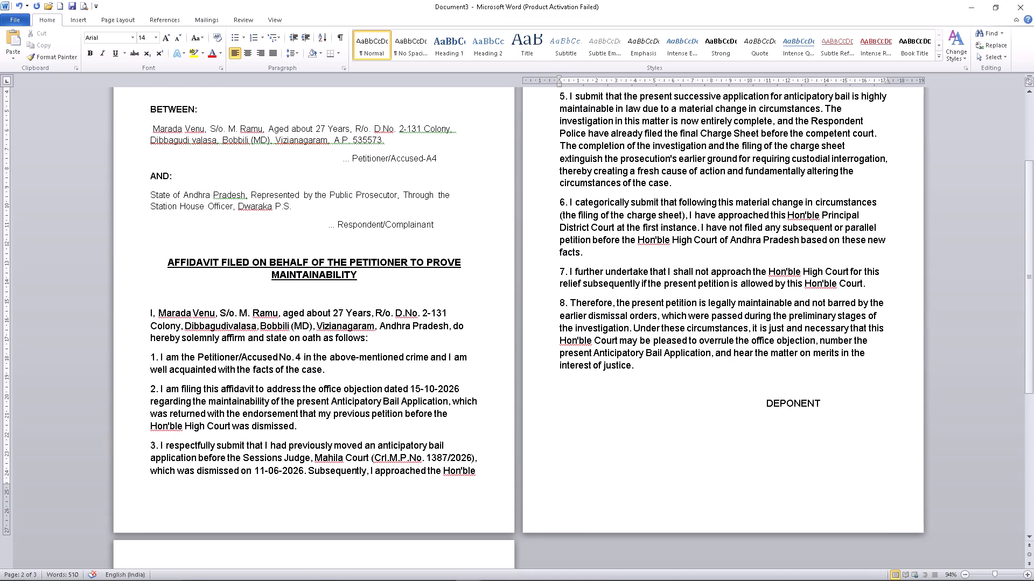
scroll(301, 443, down, 9)
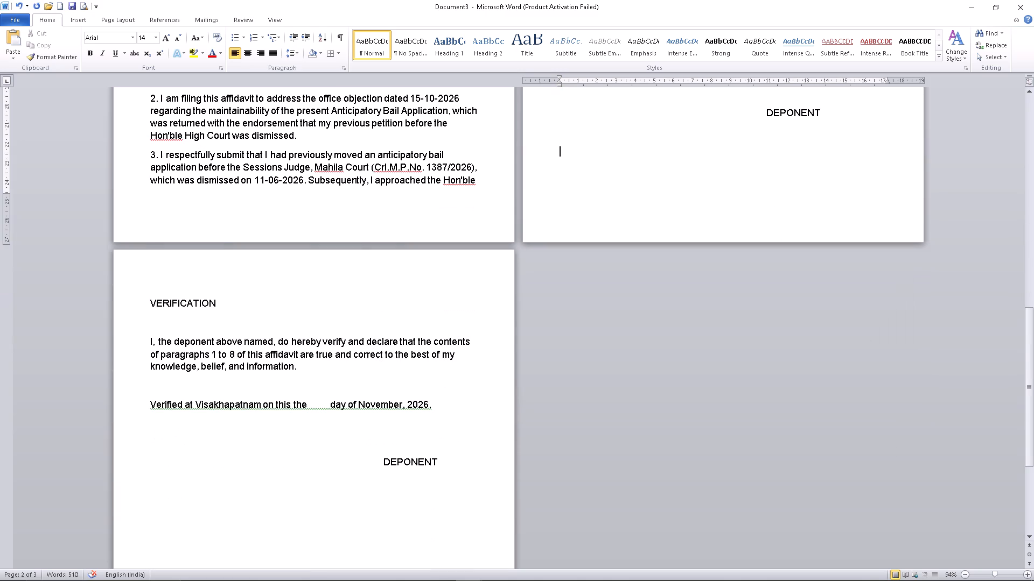
click(12, 19)
click(14, 37)
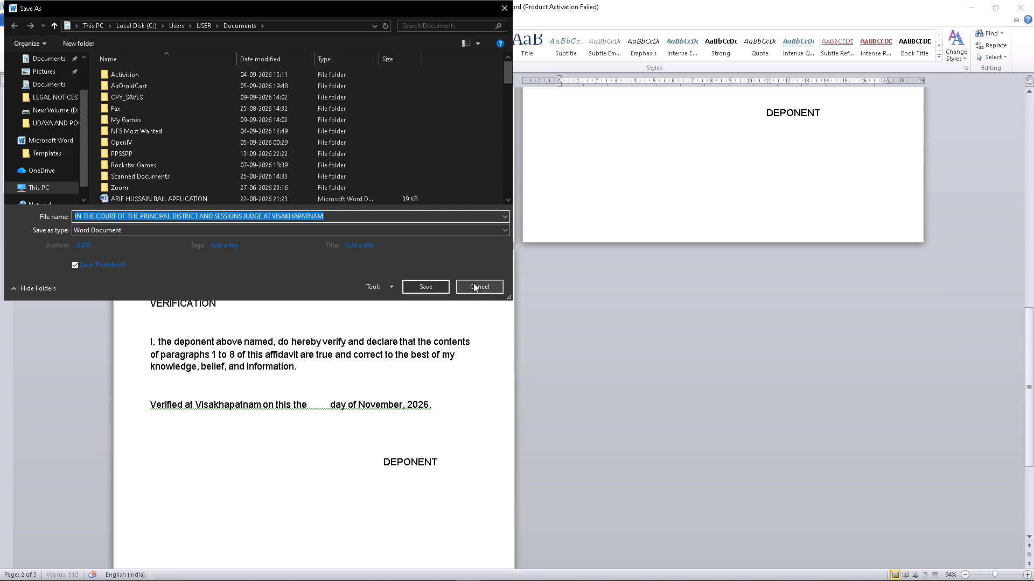
click(362, 215)
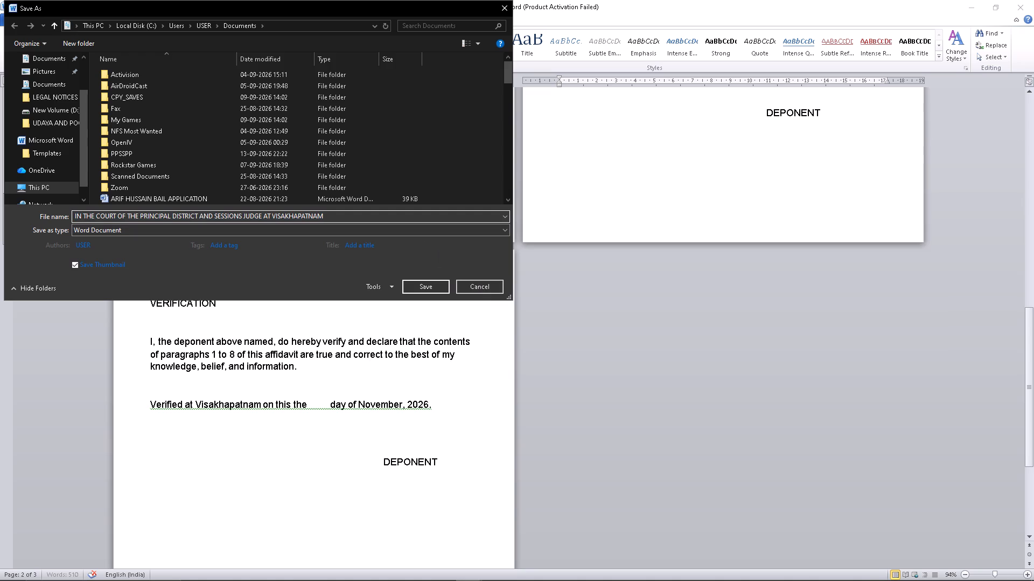
key(BackSpace)
key(BackSpace)
key(BackSpace)
key(BackSpace)
key(BackSpace)
key(BackSpace)
key(BackSpace)
key(BackSpace)
key(BackSpace)
key(BackSpace)
key(BackSpace)
key(BackSpace)
key(BackSpace)
key(BackSpace)
key(BackSpace)
key(BackSpace)
key(BackSpace)
key(BackSpace)
key(BackSpace)
key(BackSpace)
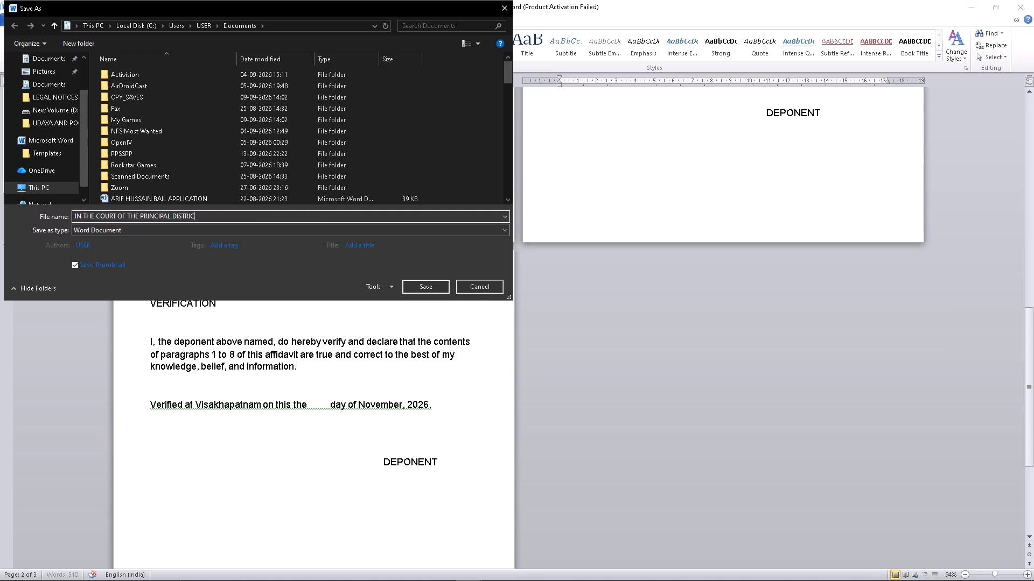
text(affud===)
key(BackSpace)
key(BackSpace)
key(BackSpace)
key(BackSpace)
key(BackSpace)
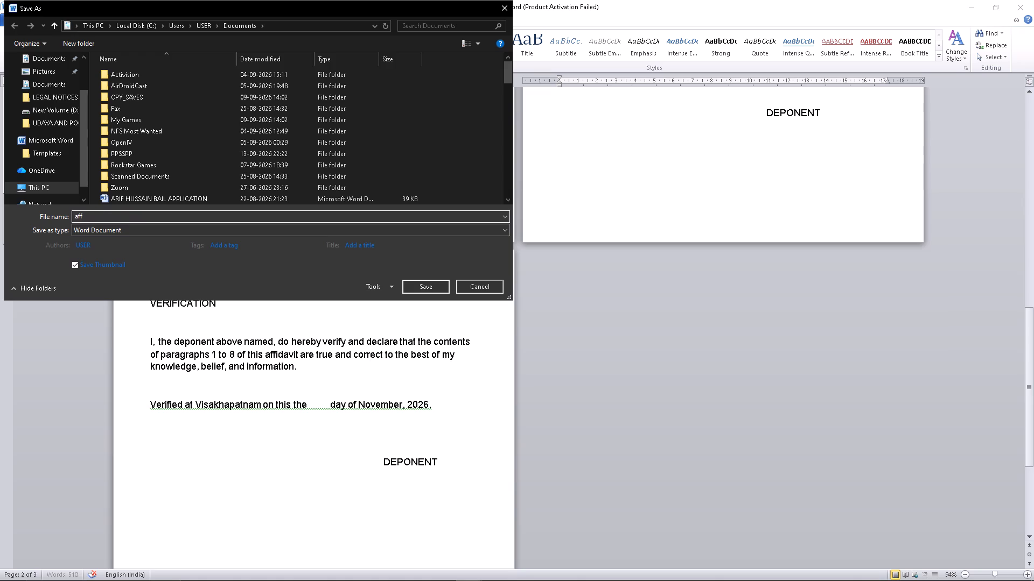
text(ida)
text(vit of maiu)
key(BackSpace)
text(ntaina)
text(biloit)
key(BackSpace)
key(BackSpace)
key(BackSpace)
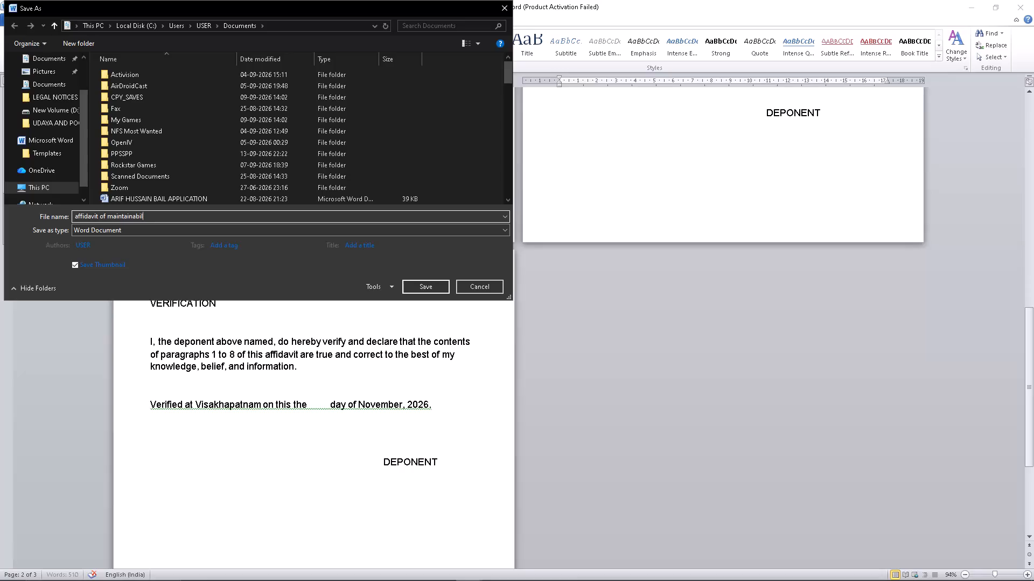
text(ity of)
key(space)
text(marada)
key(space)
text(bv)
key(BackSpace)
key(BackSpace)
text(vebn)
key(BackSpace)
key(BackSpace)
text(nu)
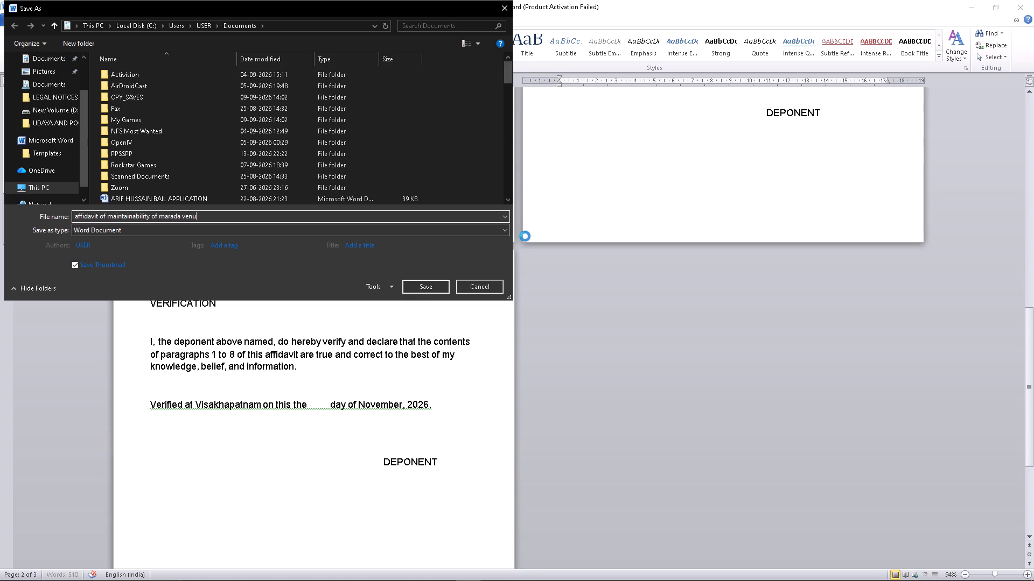
click(424, 287)
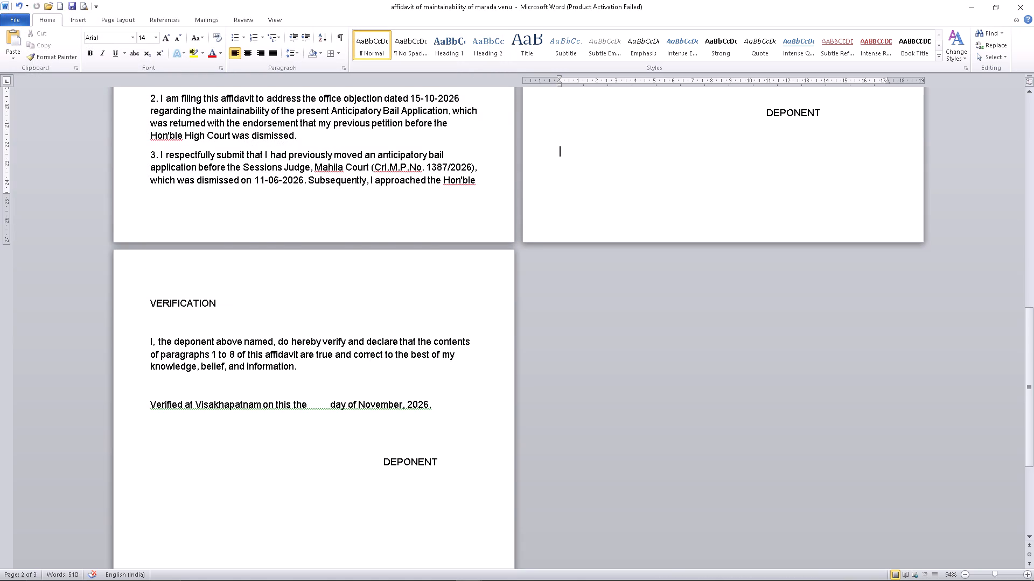
Open the print preview and examine the layout of all three pages of the affidavit.
scroll(423, 341, up, 6)
scroll(346, 323, up, 7)
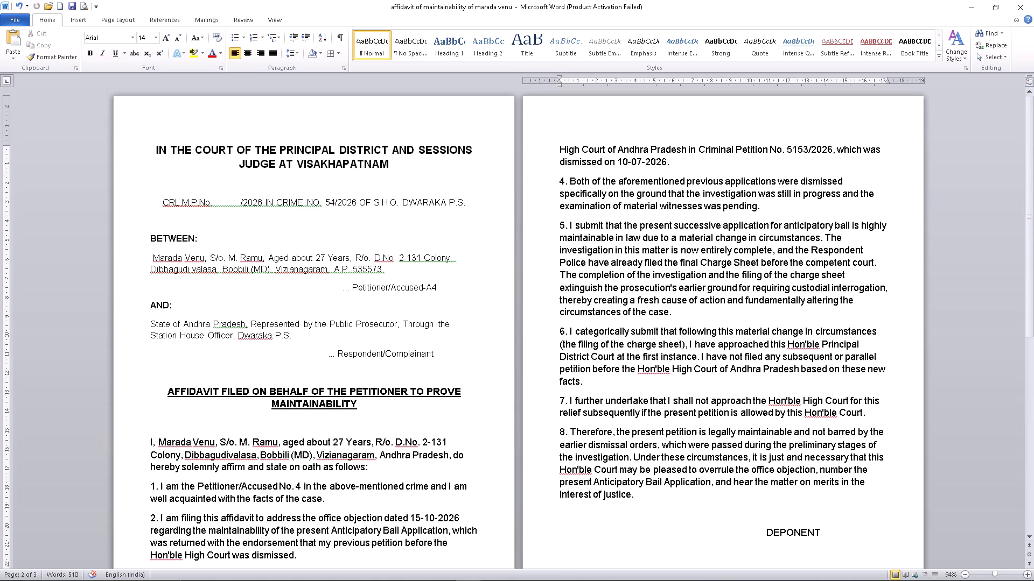
scroll(312, 363, down, 7)
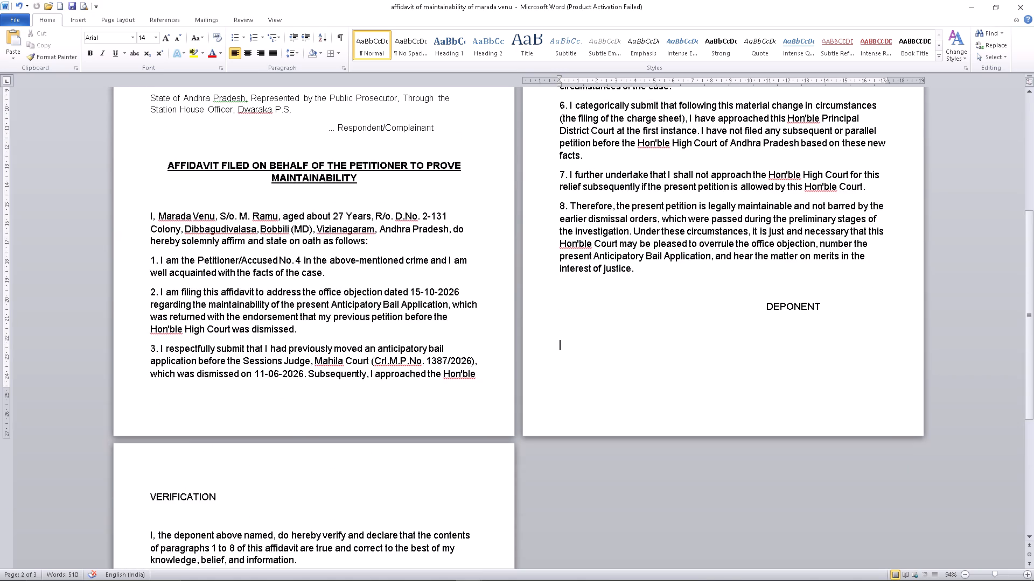
key(ctrl+p)
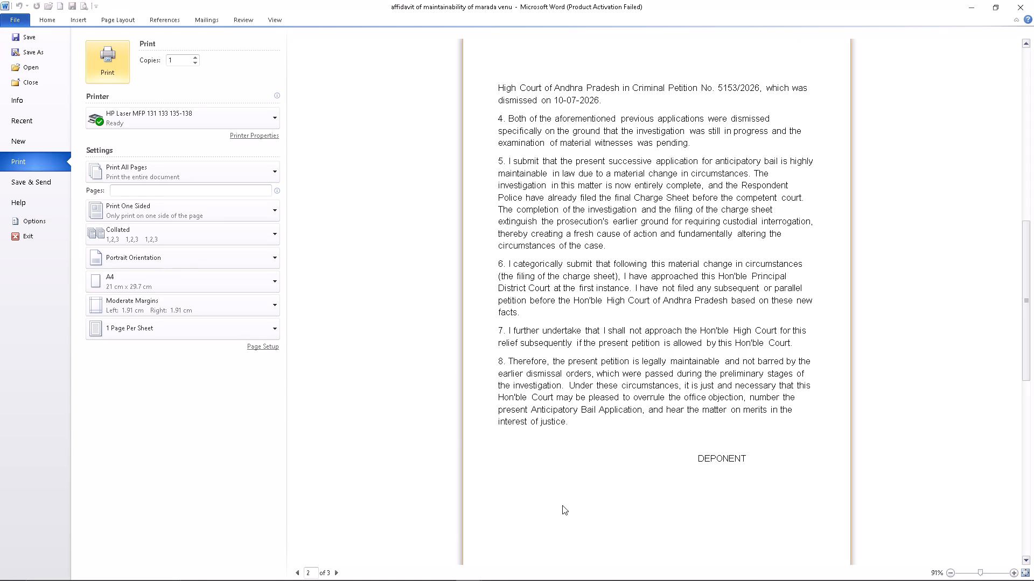
scroll(549, 503, down, 5)
scroll(474, 493, down, 5)
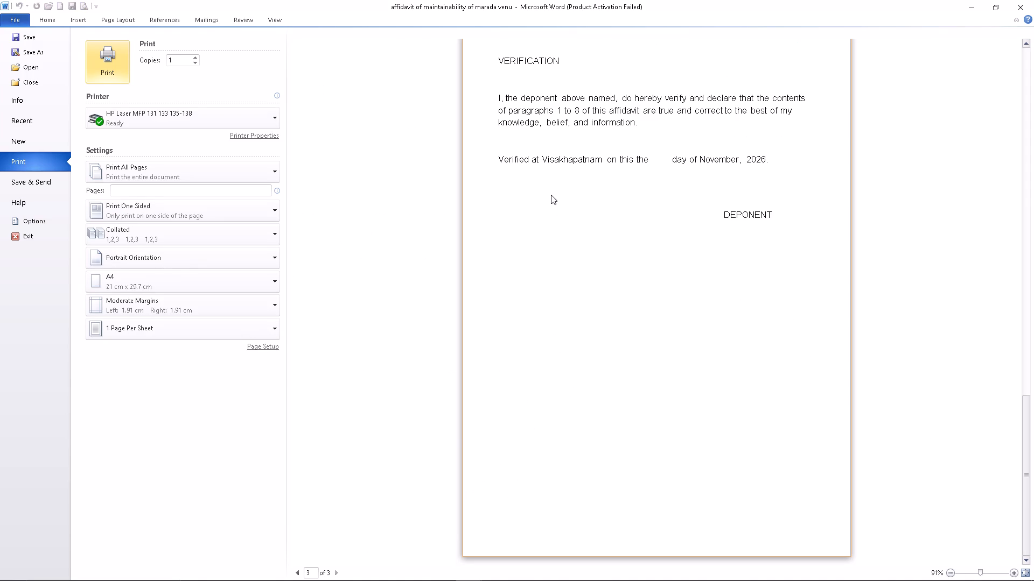
scroll(644, 267, up, 3)
scroll(596, 286, up, 5)
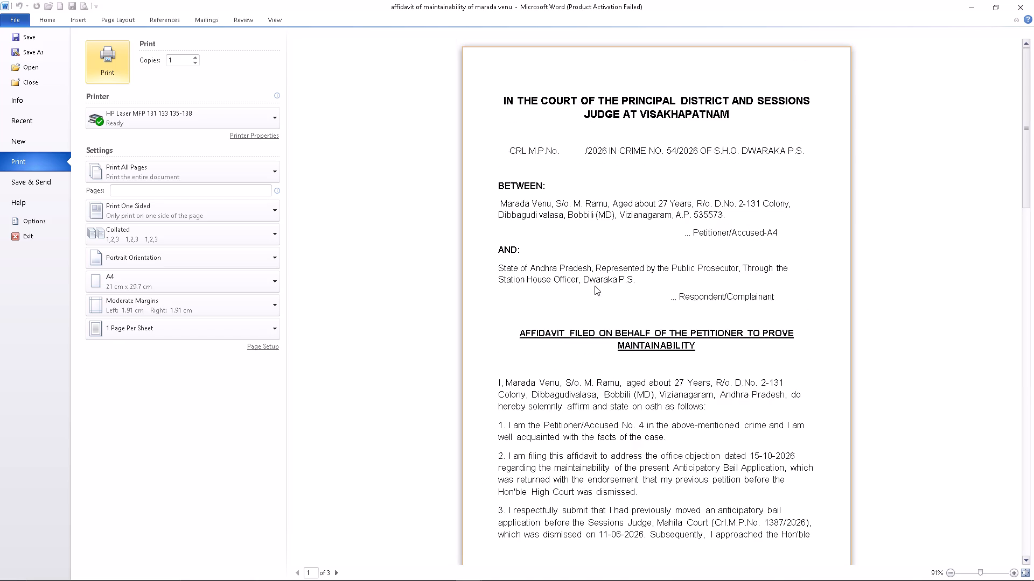
scroll(595, 286, up, 1)
scroll(523, 279, up, 7)
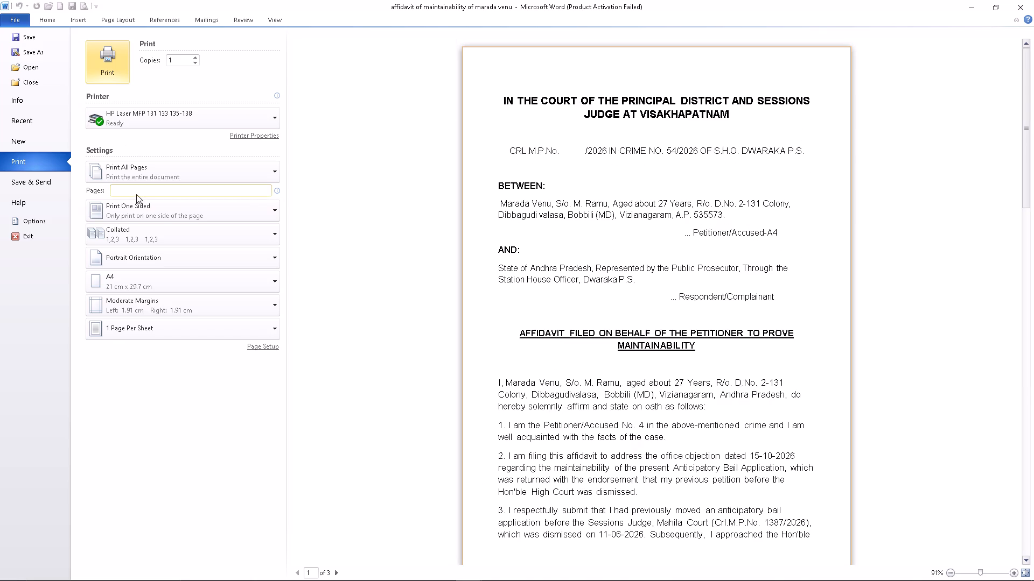
scroll(542, 290, down, 12)
scroll(547, 292, up, 3)
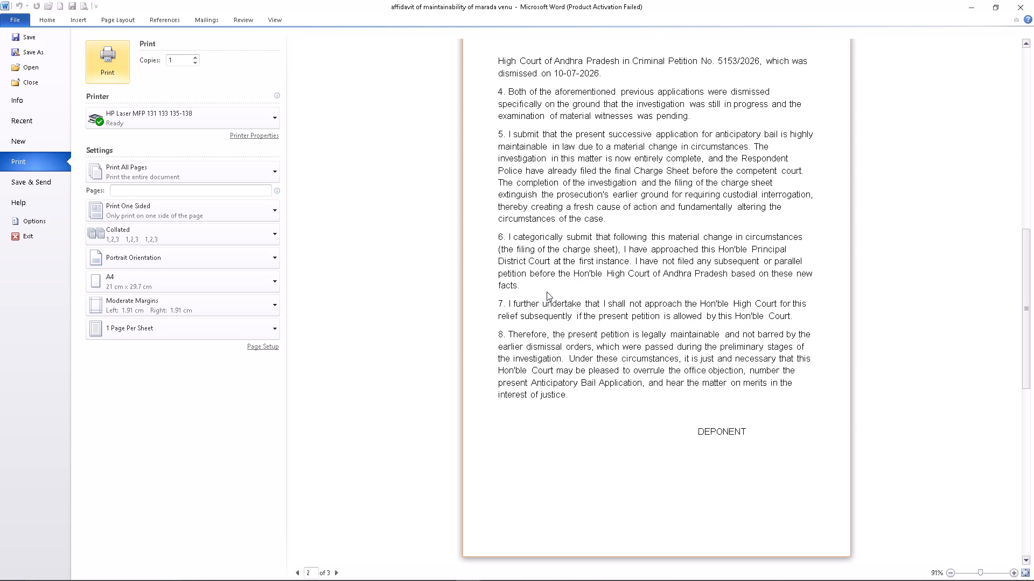
scroll(547, 292, up, 4)
scroll(547, 292, down, 5)
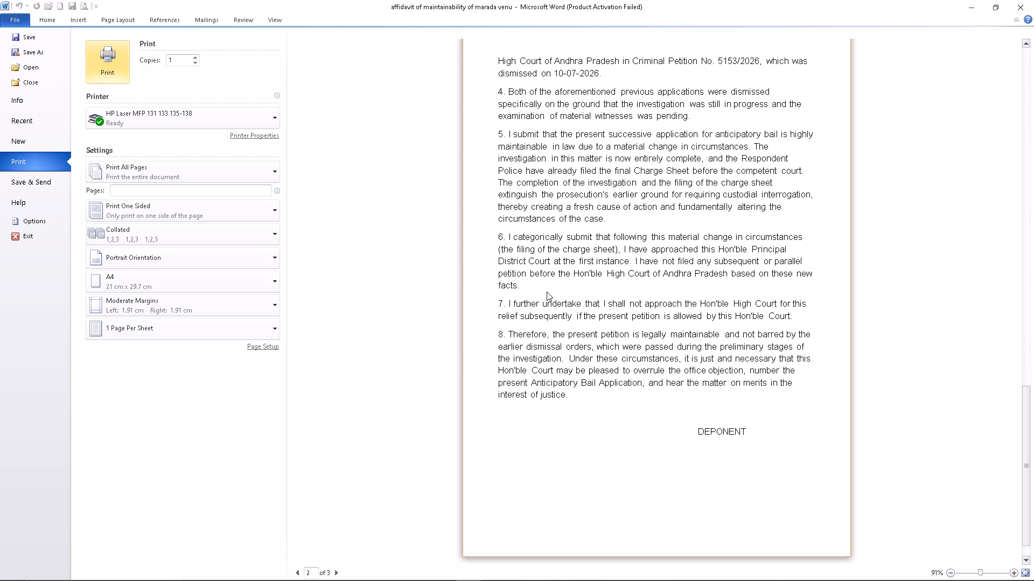
Print one copy of only pages 1 and 3 of the affidavit.
click(121, 190)
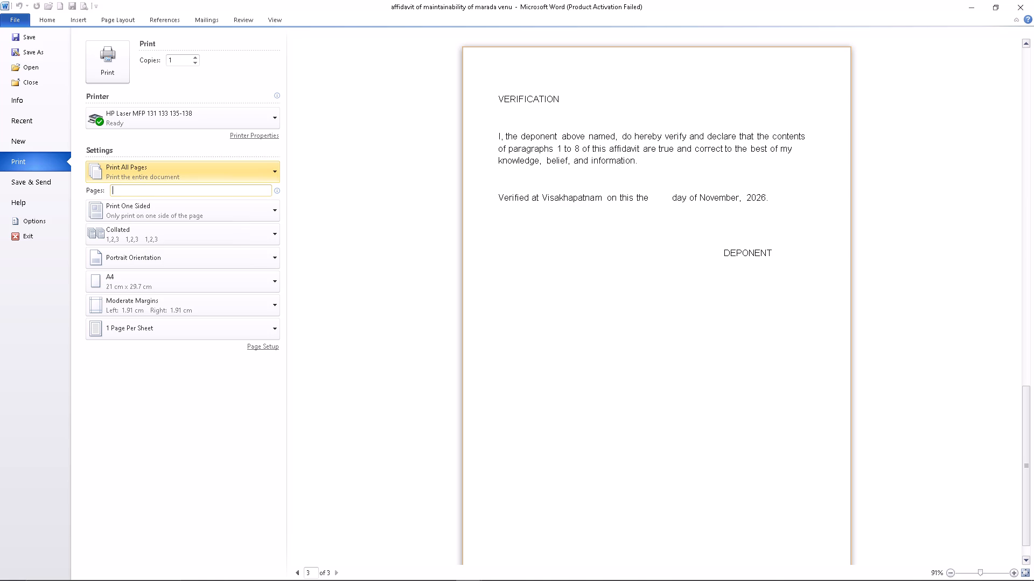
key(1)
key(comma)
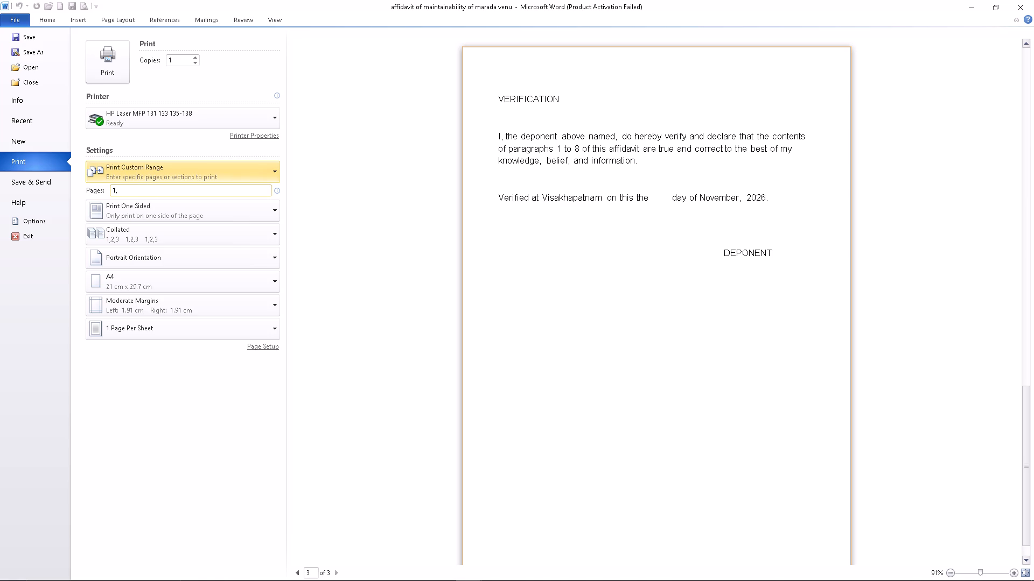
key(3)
scroll(160, 191, down, 20)
scroll(160, 191, down, 1)
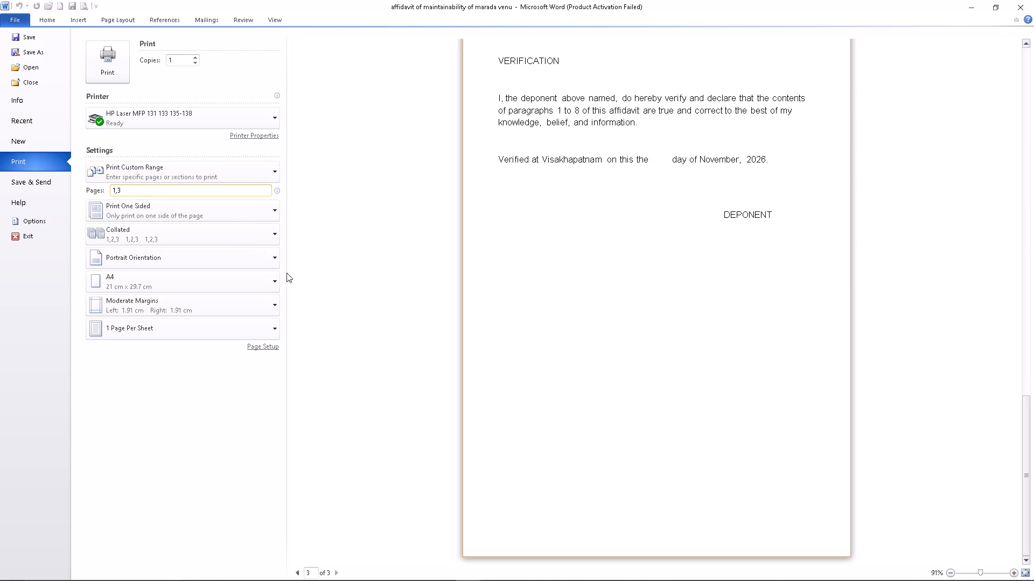
scroll(293, 273, up, 1)
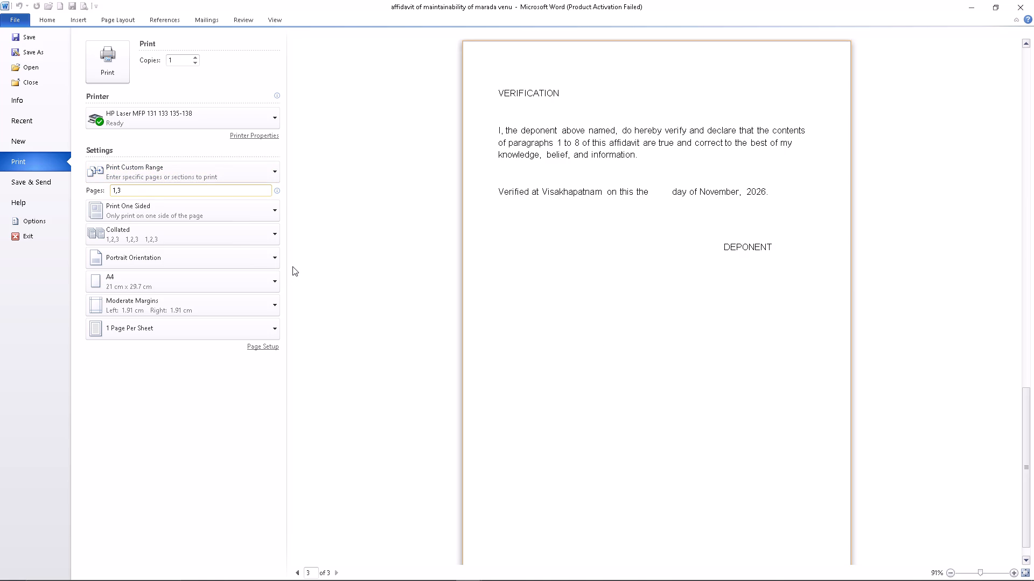
click(118, 71)
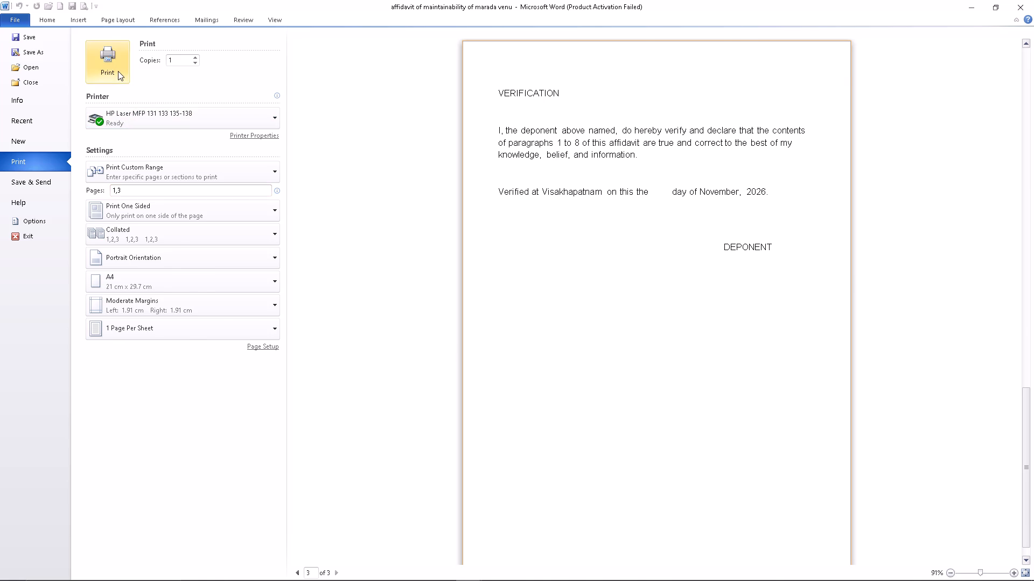
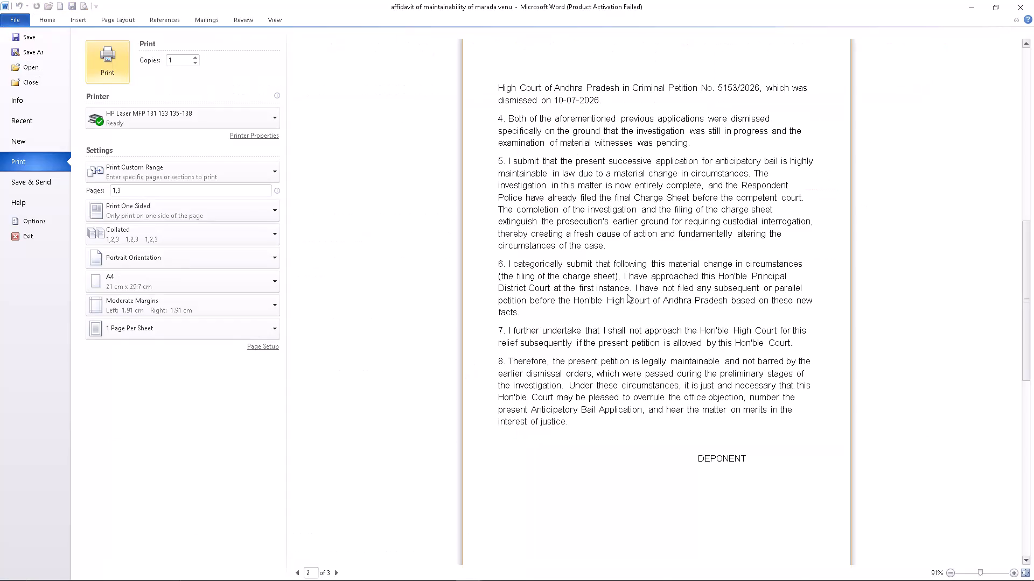
Print one copy of only page 2 of the affidavit.
click(139, 193)
key(BackSpace)
key(2)
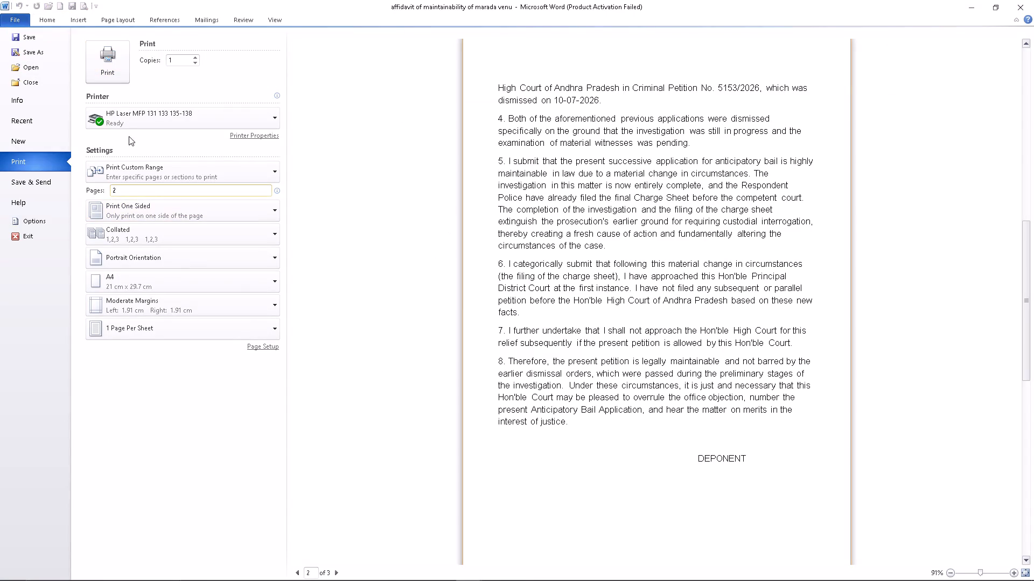
click(106, 74)
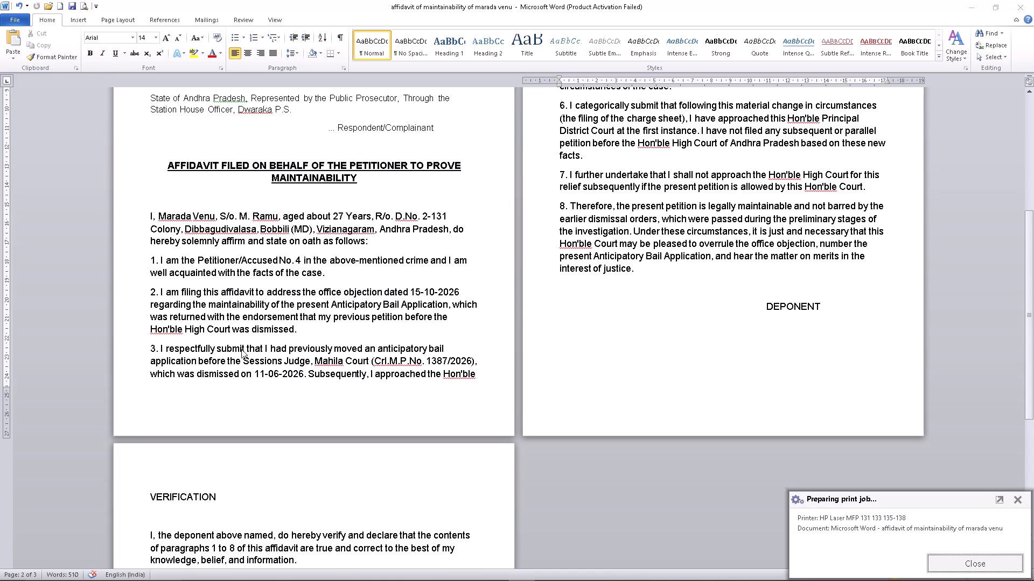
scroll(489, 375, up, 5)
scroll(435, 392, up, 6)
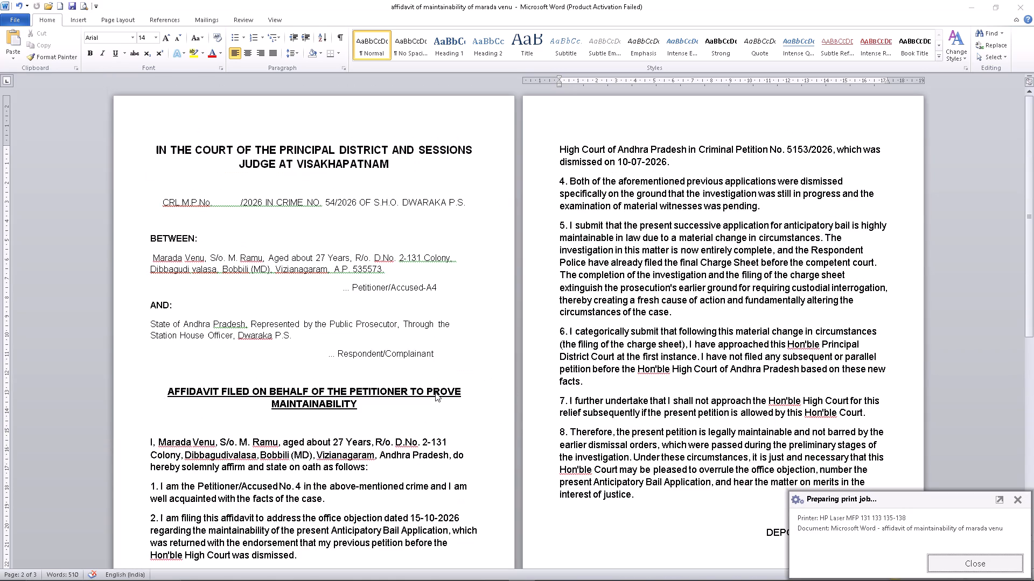
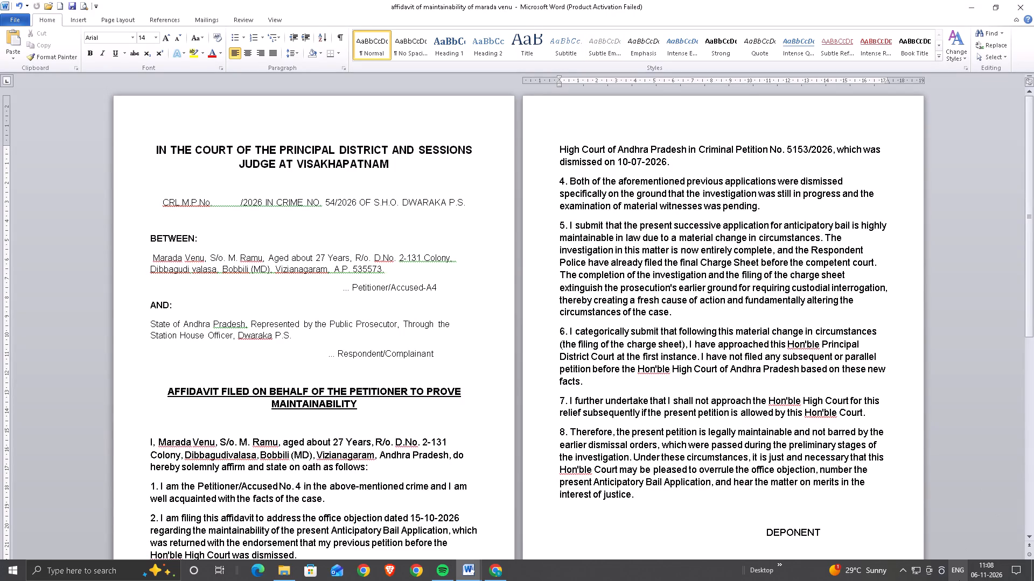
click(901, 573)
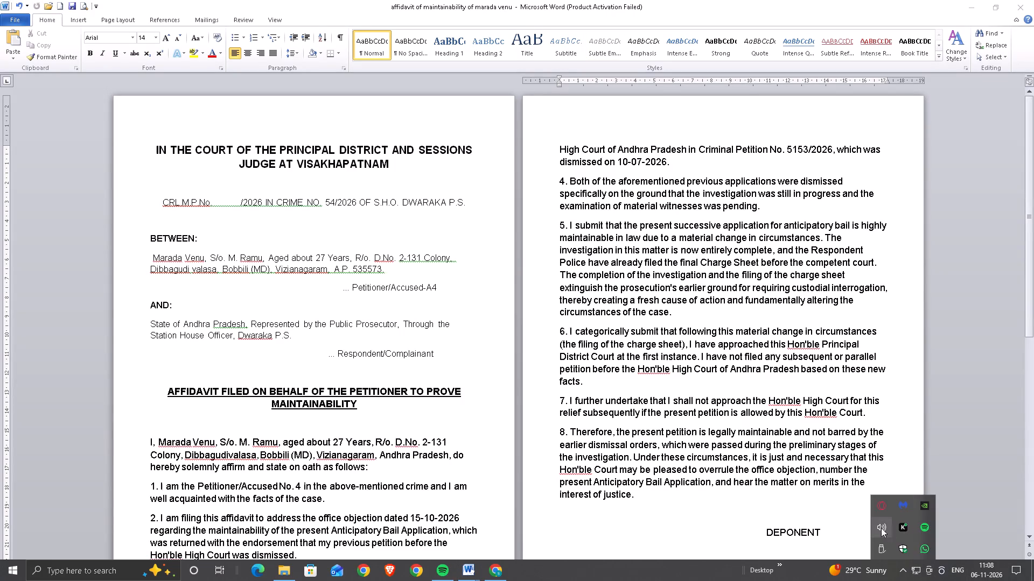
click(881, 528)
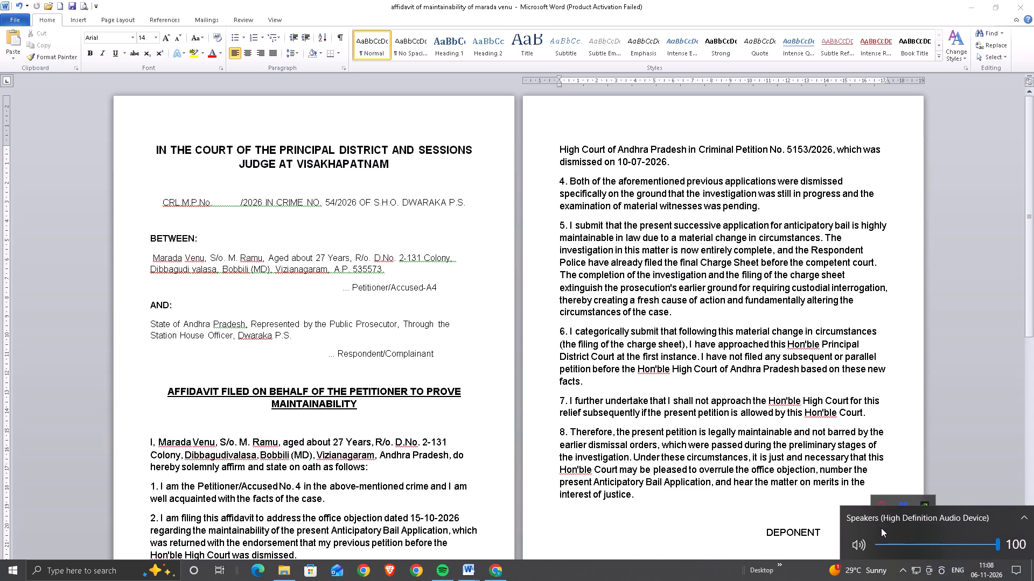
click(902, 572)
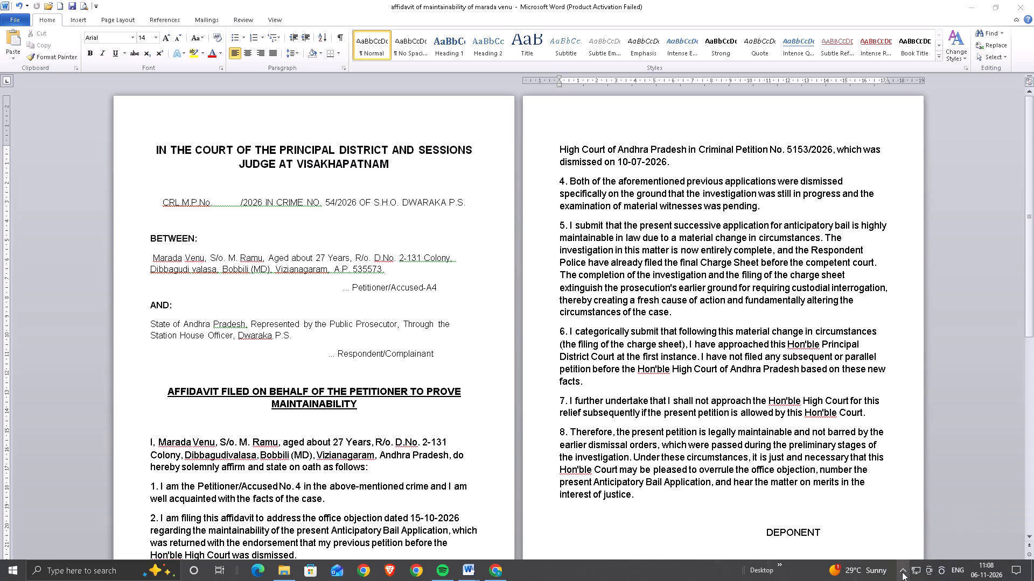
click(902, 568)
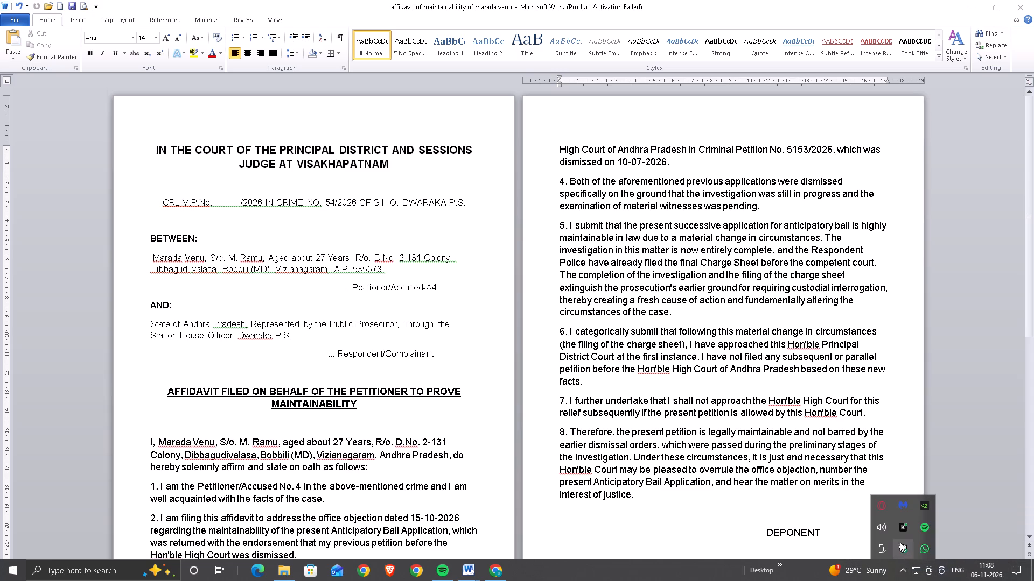
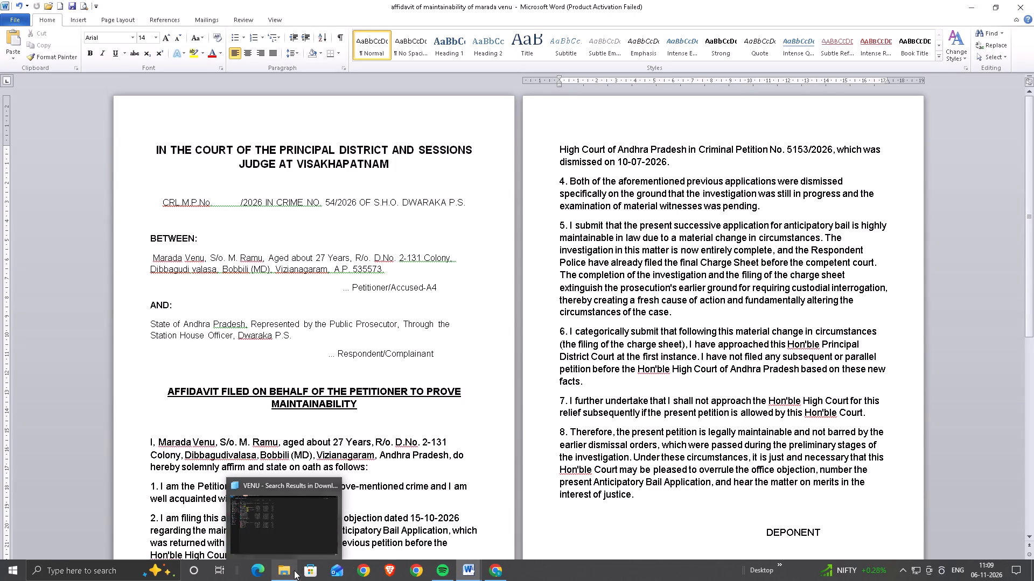
Switch to File Explorer and open the Word document for the 3rd anticipatory bail from the Downloads search results.
click(289, 569)
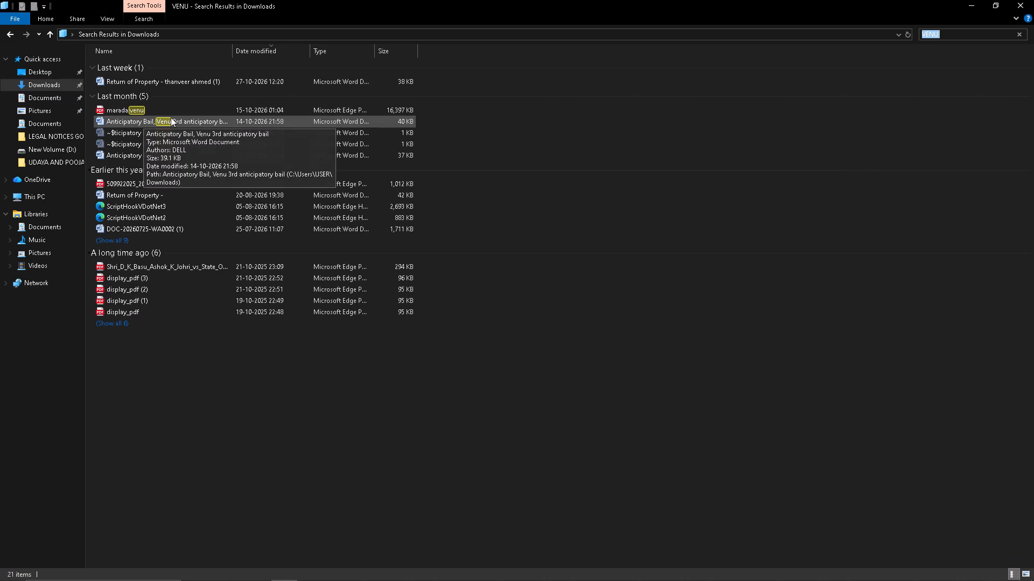
double_click(208, 122)
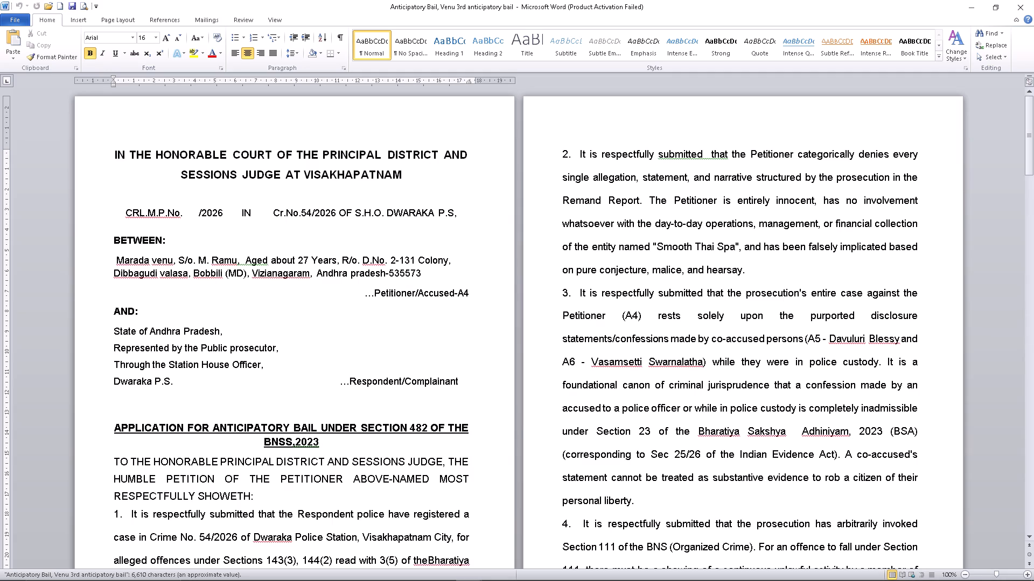
Review the anticipatory bail application, comparing its numbered paragraphs with the paragraph range cited on the verification page.
scroll(717, 318, down, 20)
scroll(717, 318, down, 8)
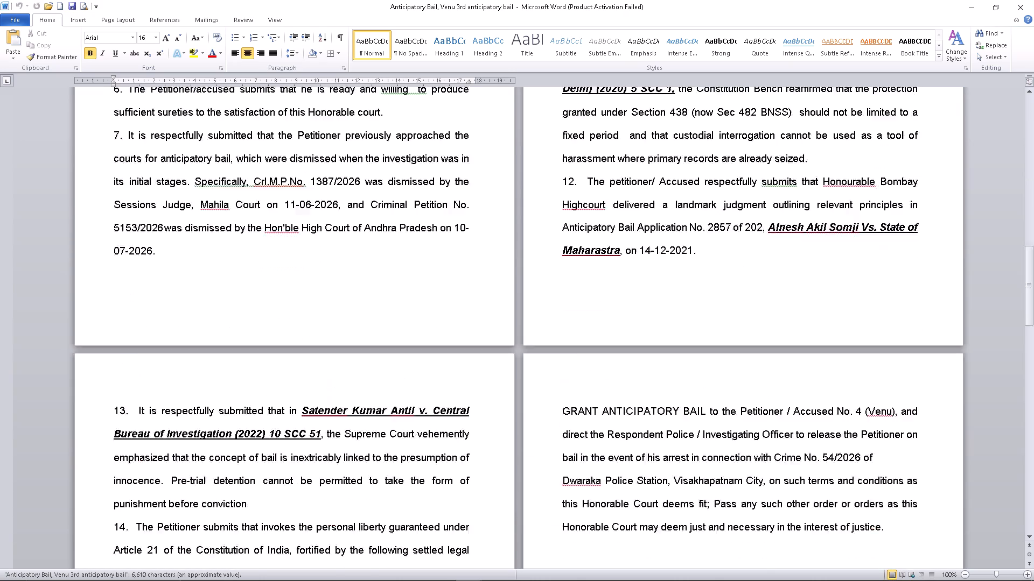
scroll(665, 344, down, 20)
scroll(665, 344, down, 8)
scroll(701, 367, up, 3)
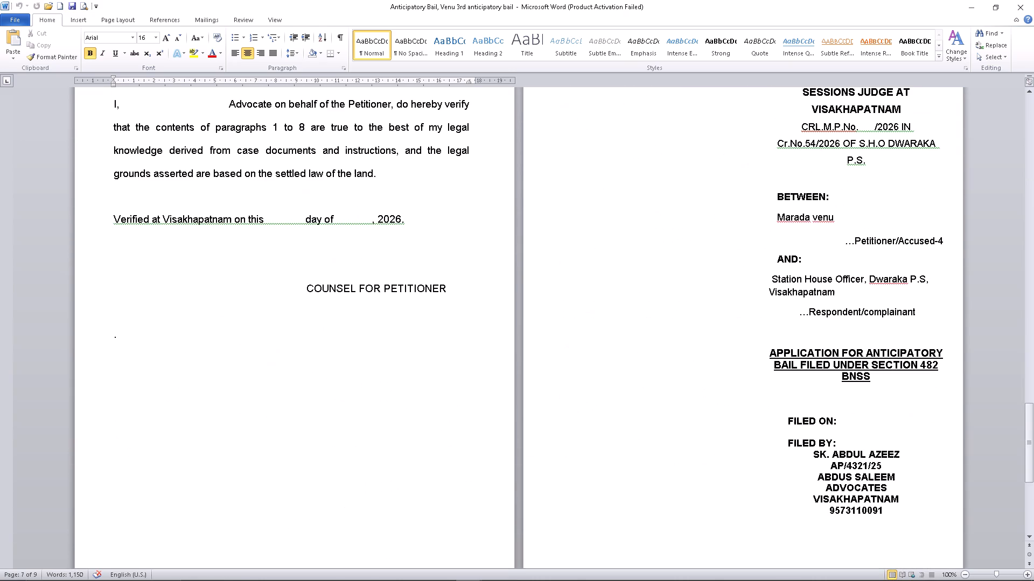
scroll(701, 367, up, 1)
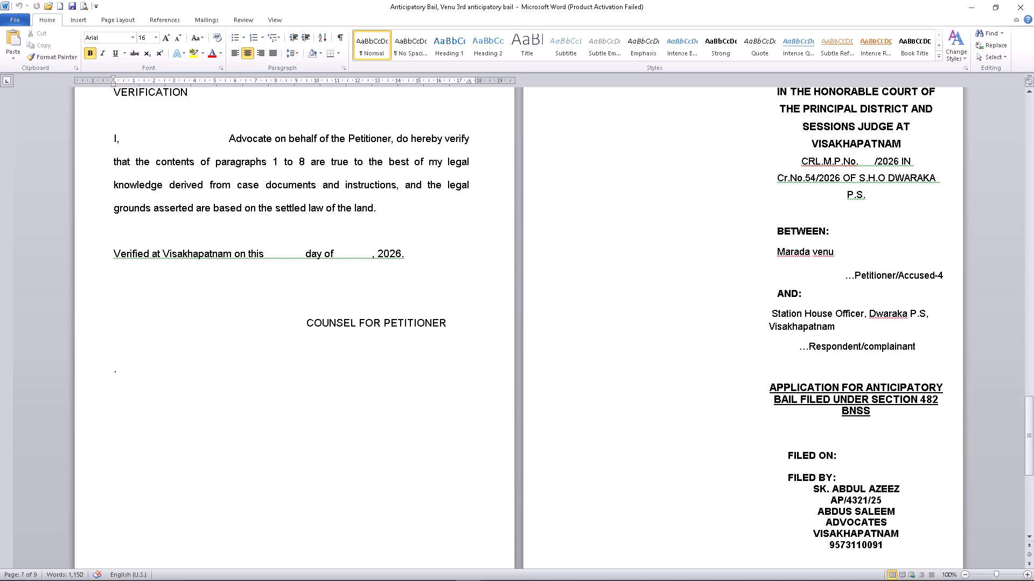
scroll(374, 330, up, 18)
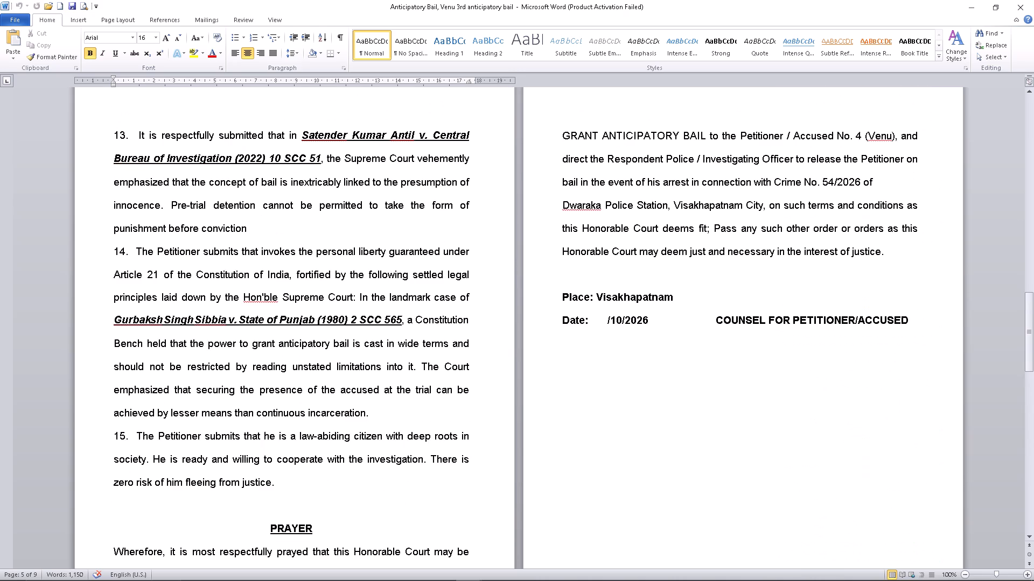
scroll(376, 330, down, 12)
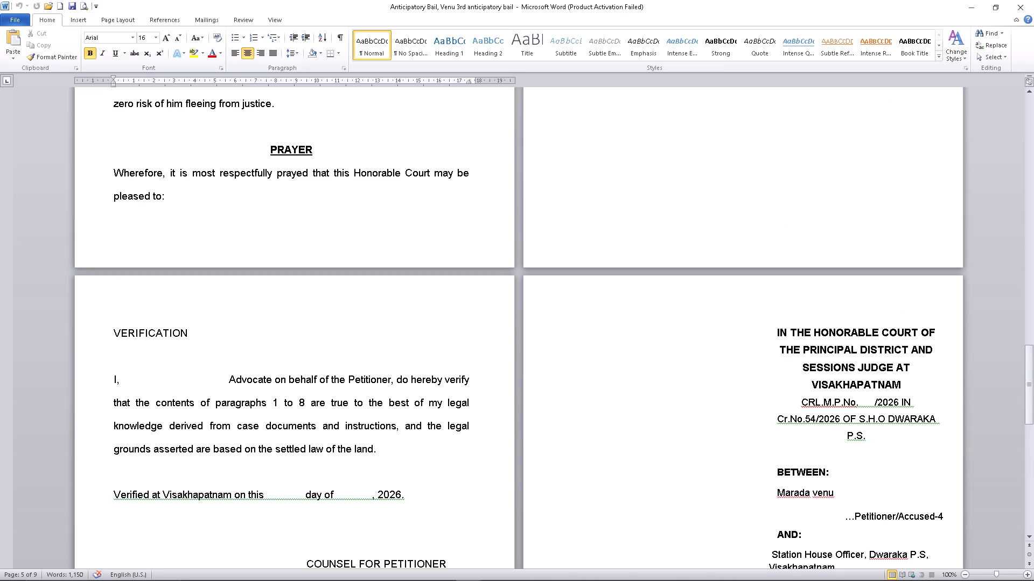
scroll(324, 368, up, 17)
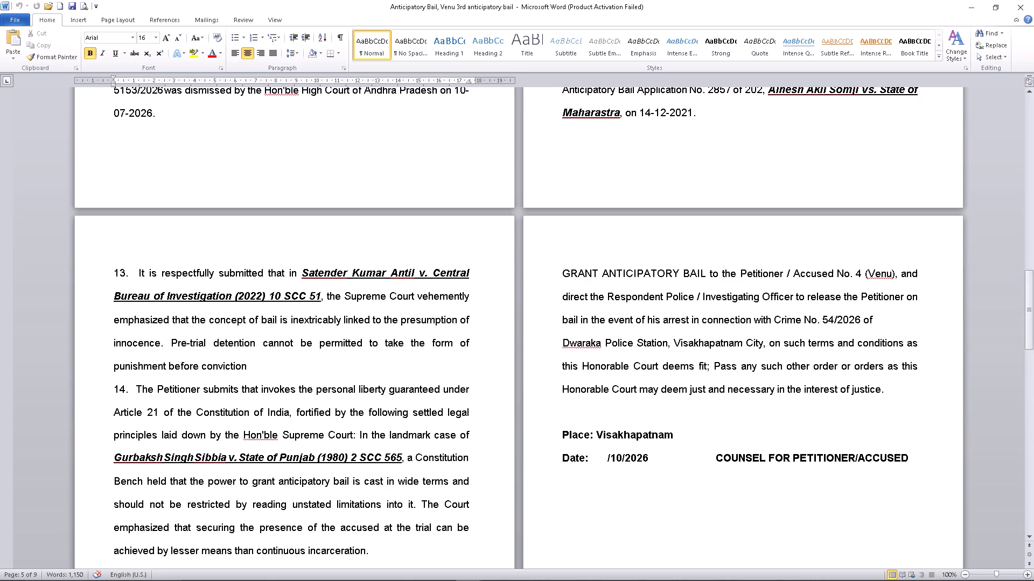
scroll(561, 375, up, 12)
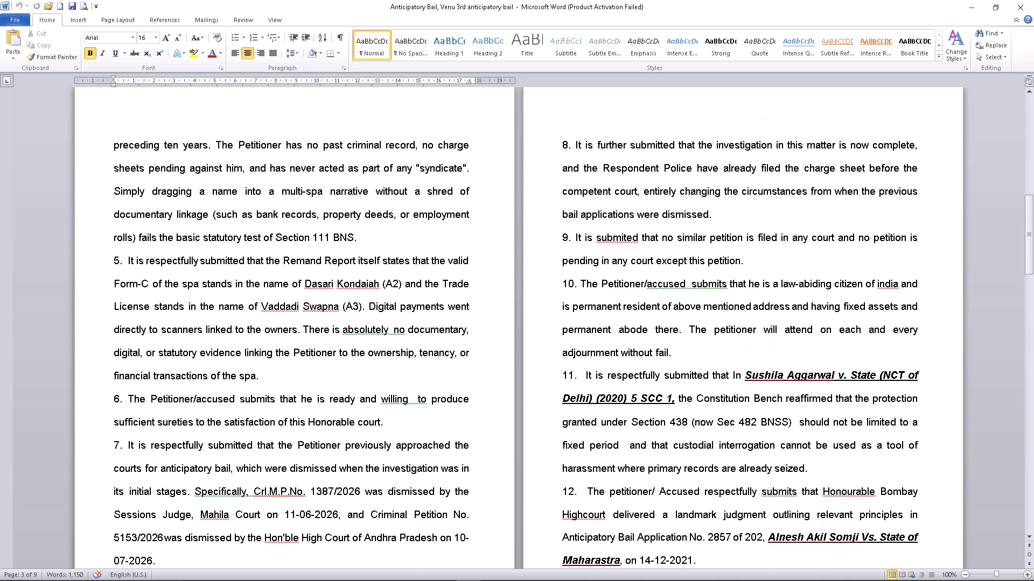
Change the paragraph range in the VERIFICATION statement to read "paragraphs 1 to 15".
scroll(463, 367, down, 19)
scroll(463, 367, down, 13)
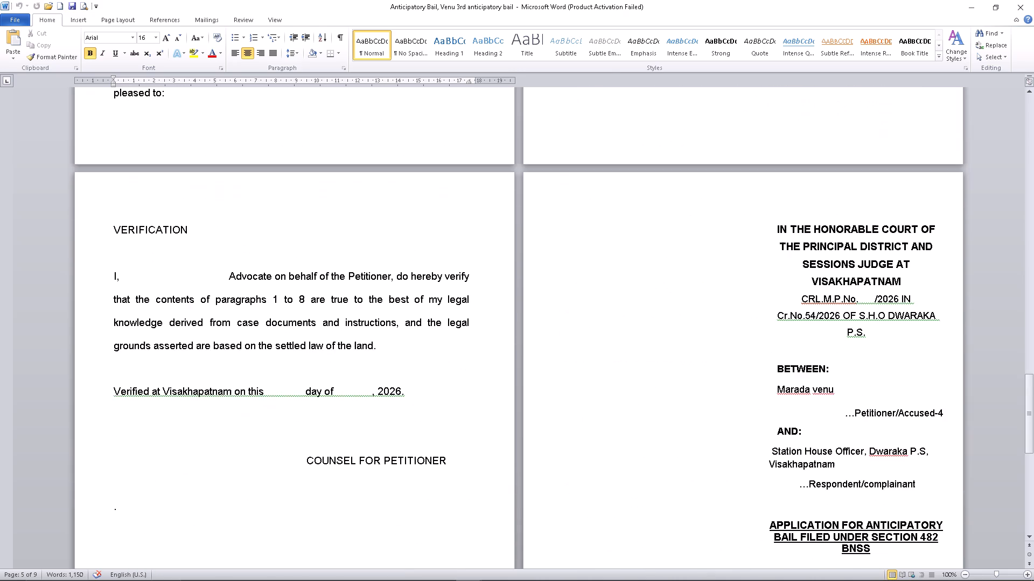
scroll(410, 379, down, 2)
click(301, 196)
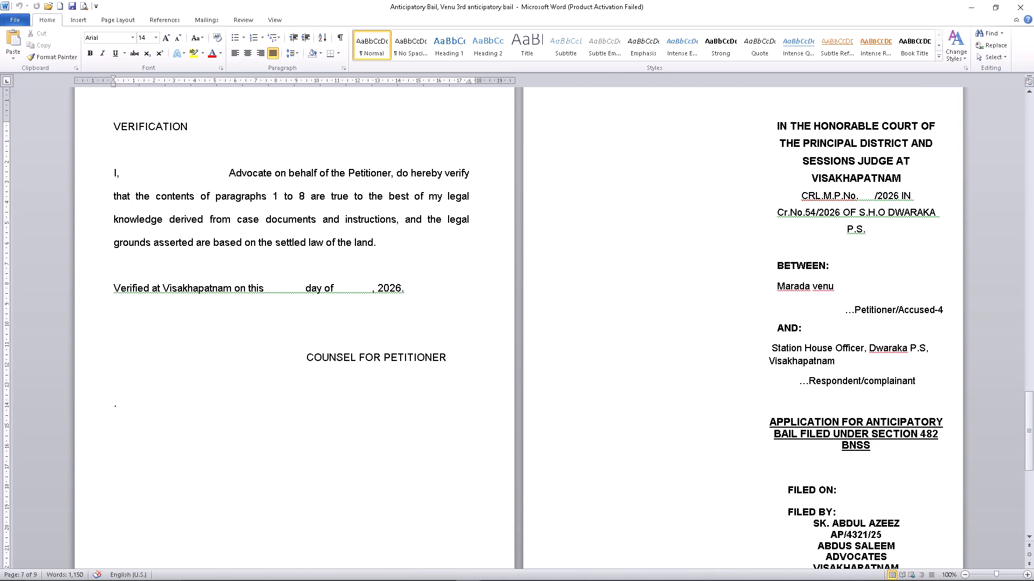
key(Delete)
key(1)
key(5)
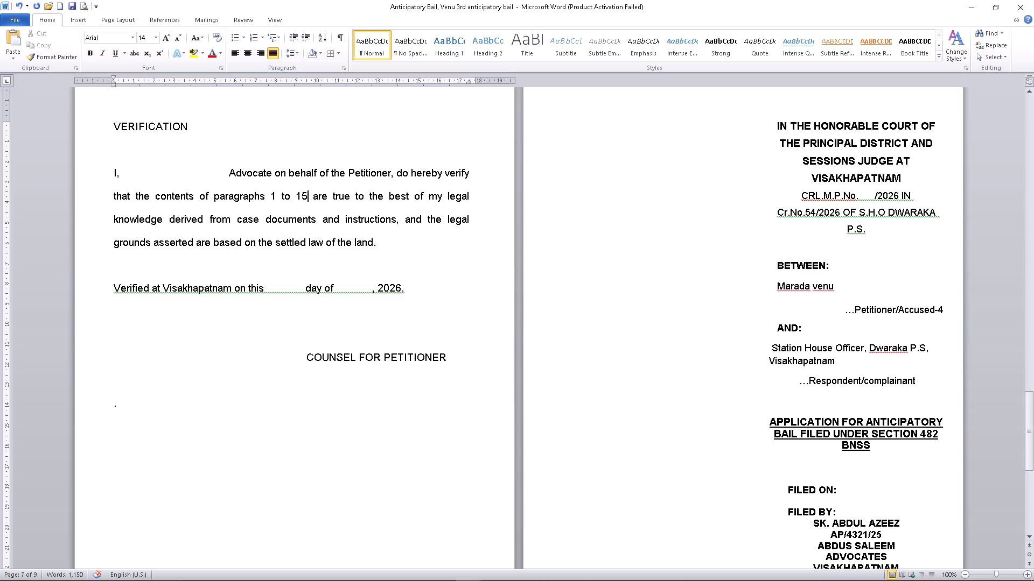
Save the corrected anticipatory bail application.
scroll(846, 376, down, 5)
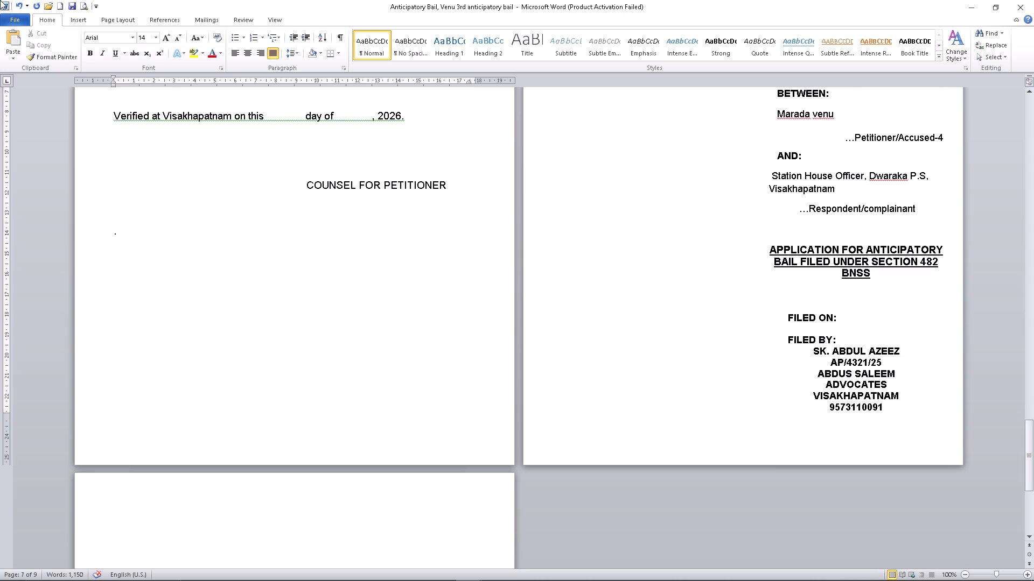
click(14, 16)
click(24, 34)
Print only page 7, the verification page, after checking the closing pages in the print preview.
key(ctrl+p)
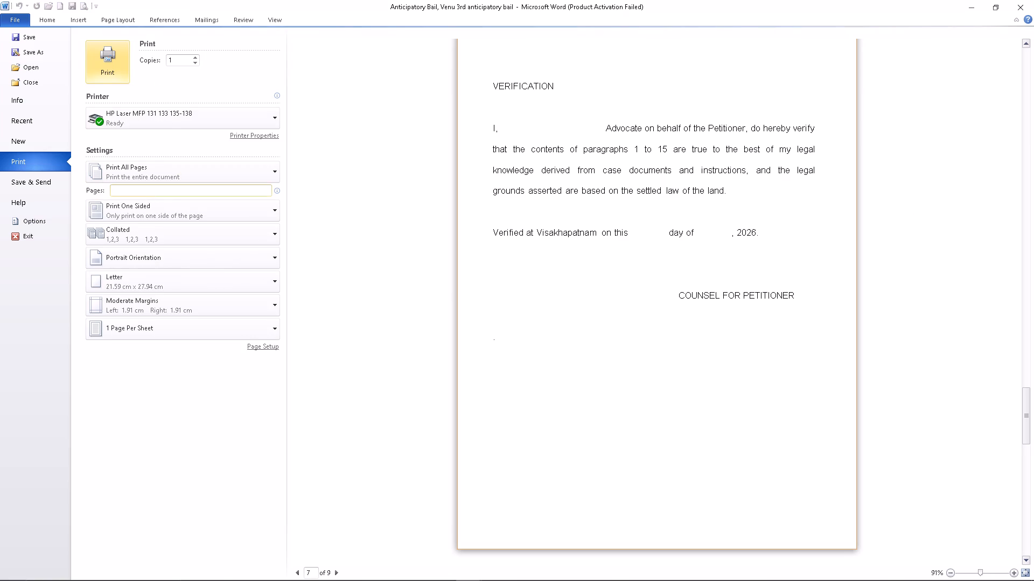
scroll(650, 270, down, 6)
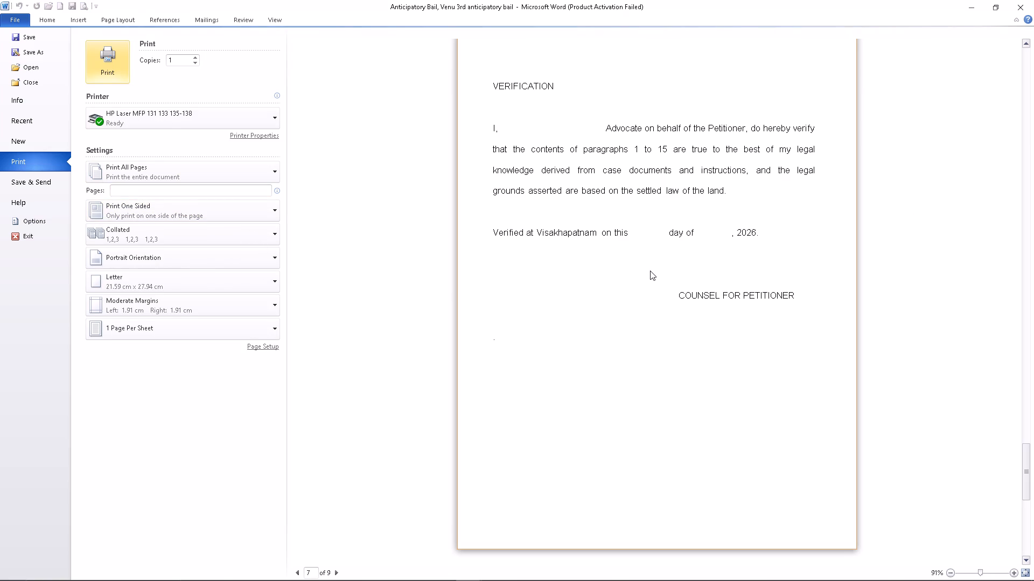
scroll(650, 271, up, 2)
scroll(650, 271, down, 2)
scroll(650, 271, up, 1)
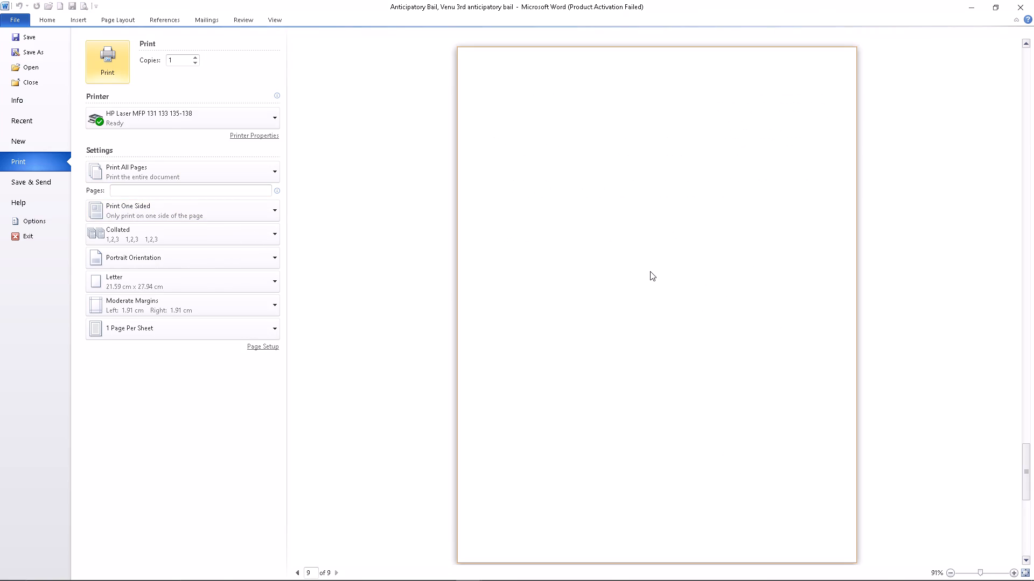
click(134, 194)
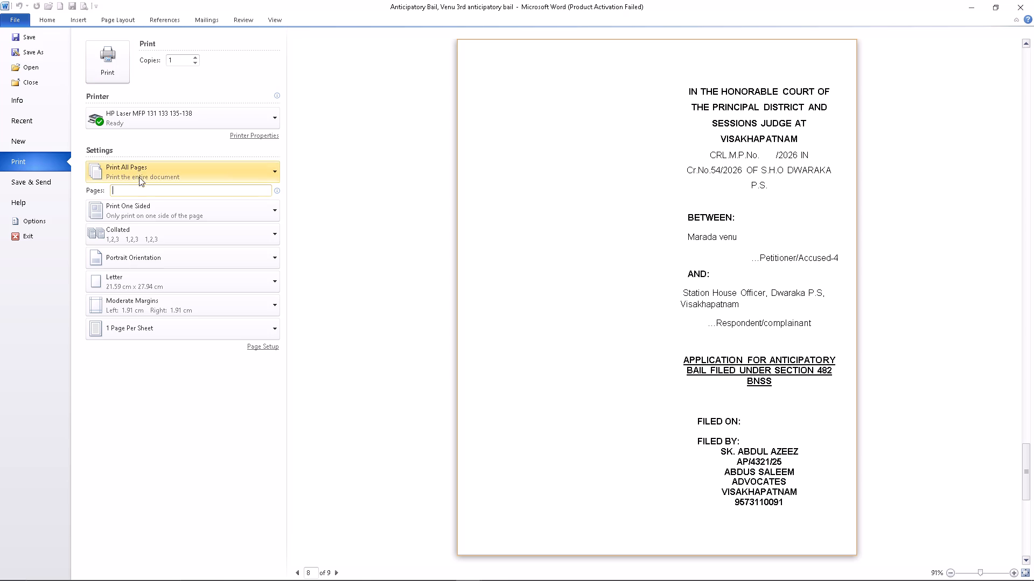
key(7)
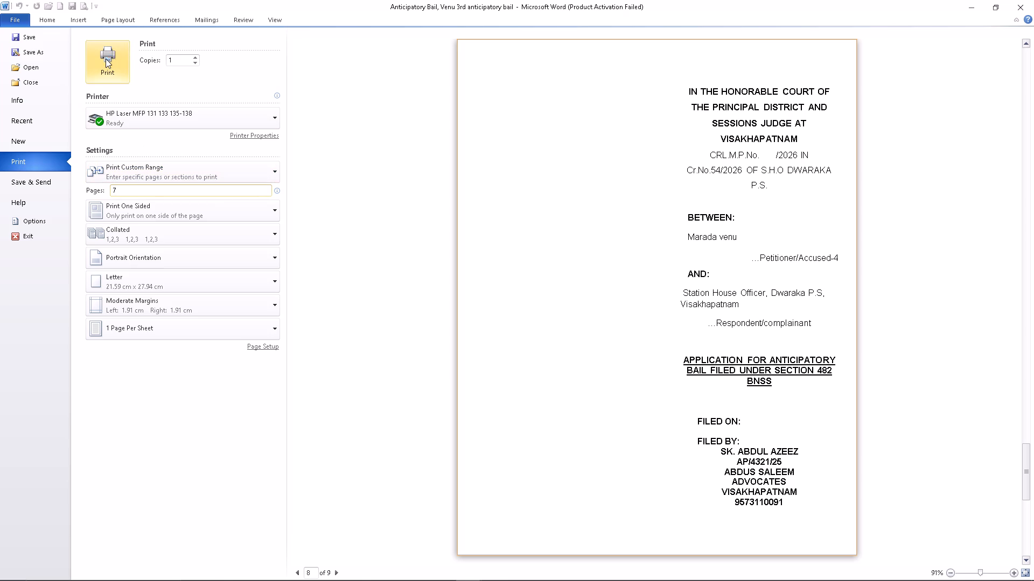
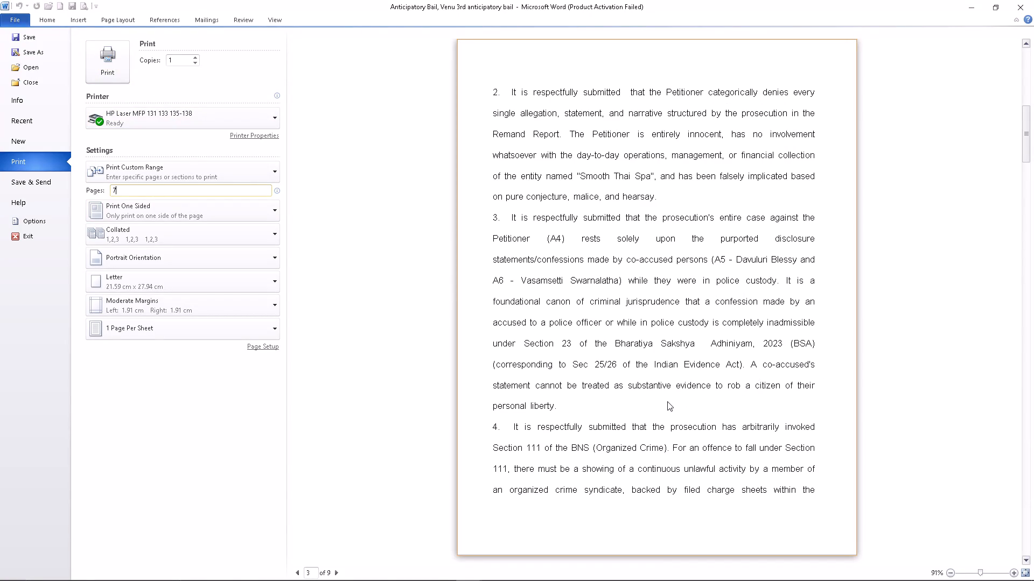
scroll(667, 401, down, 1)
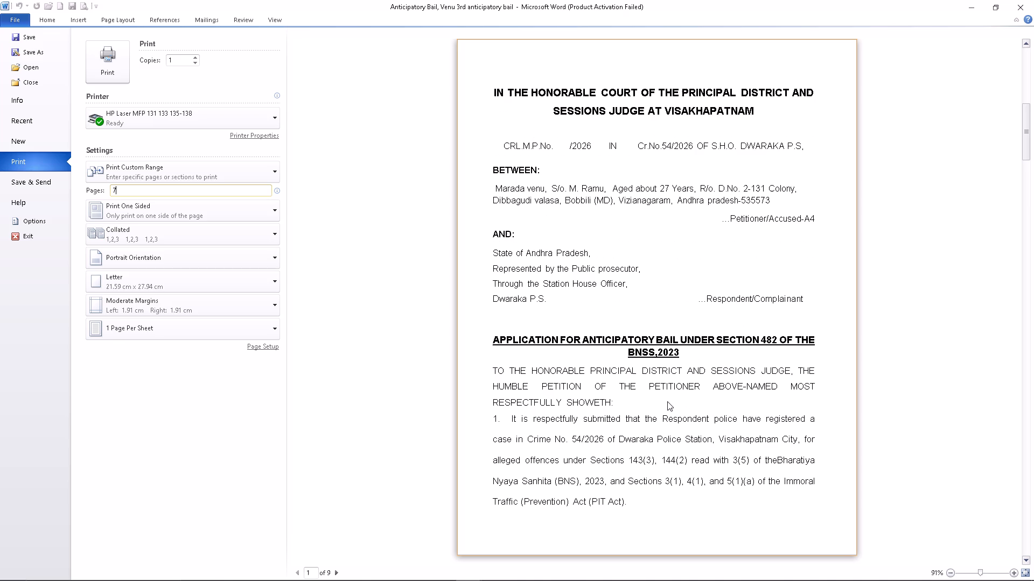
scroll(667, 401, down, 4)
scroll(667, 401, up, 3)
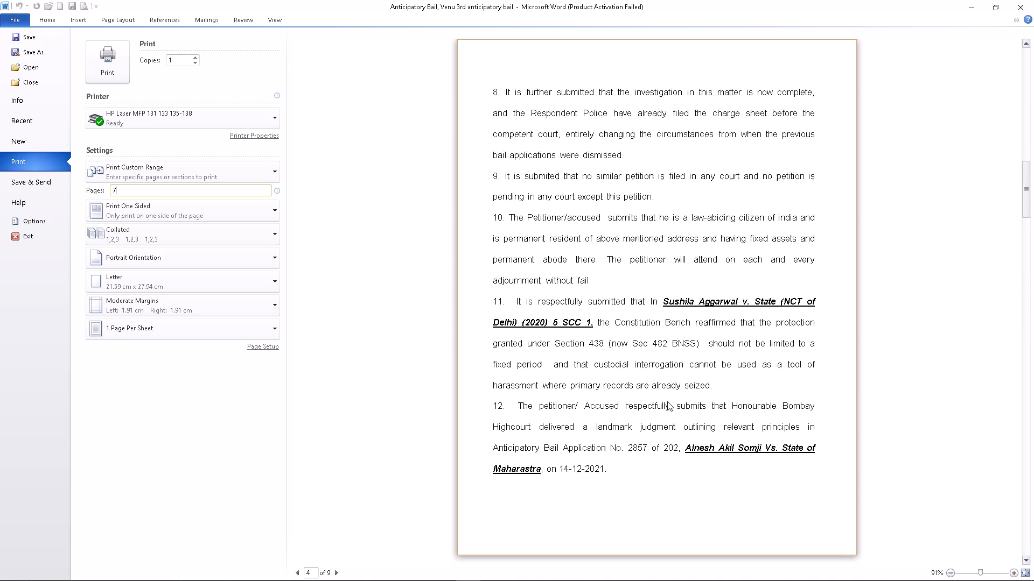
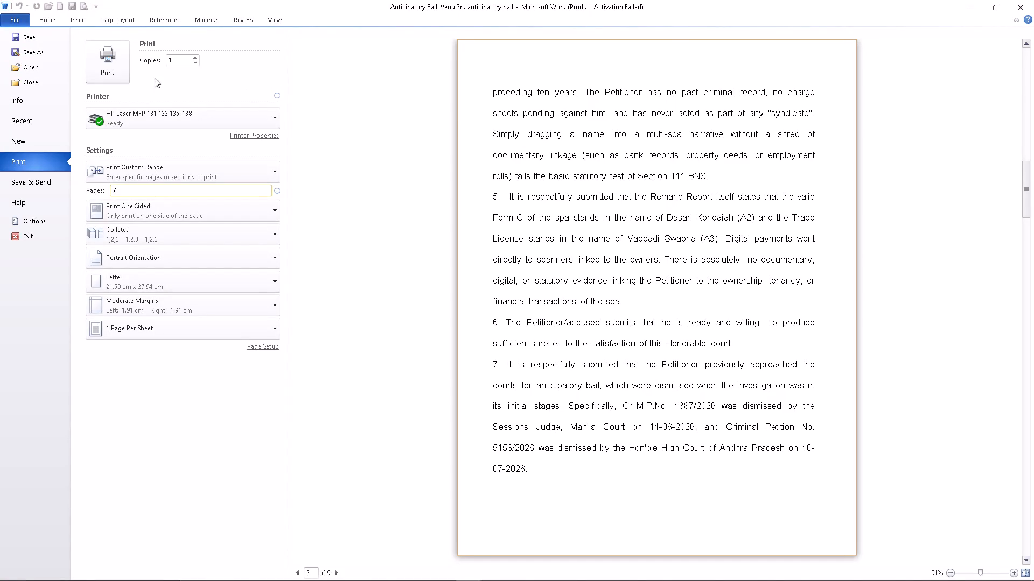
Check the verification page in the preview, print only page 7, and dismiss the printer status window.
scroll(653, 300, down, 4)
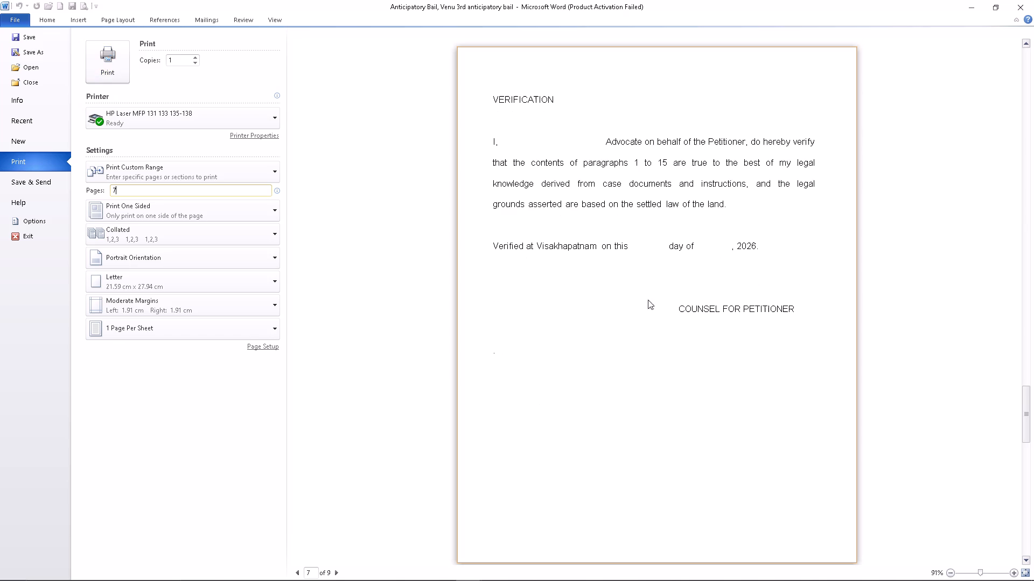
scroll(648, 300, down, 15)
scroll(631, 294, up, 2)
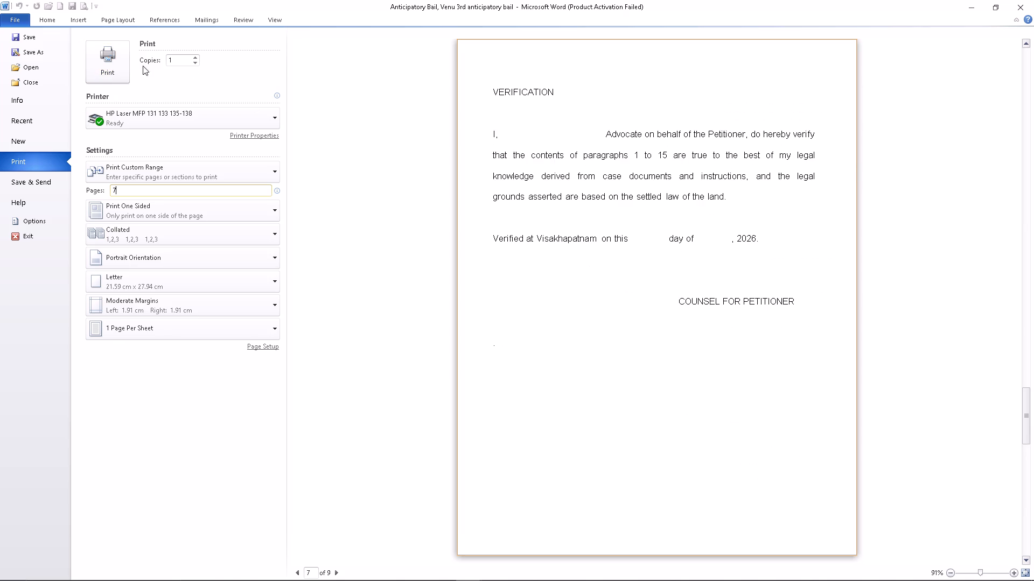
click(115, 66)
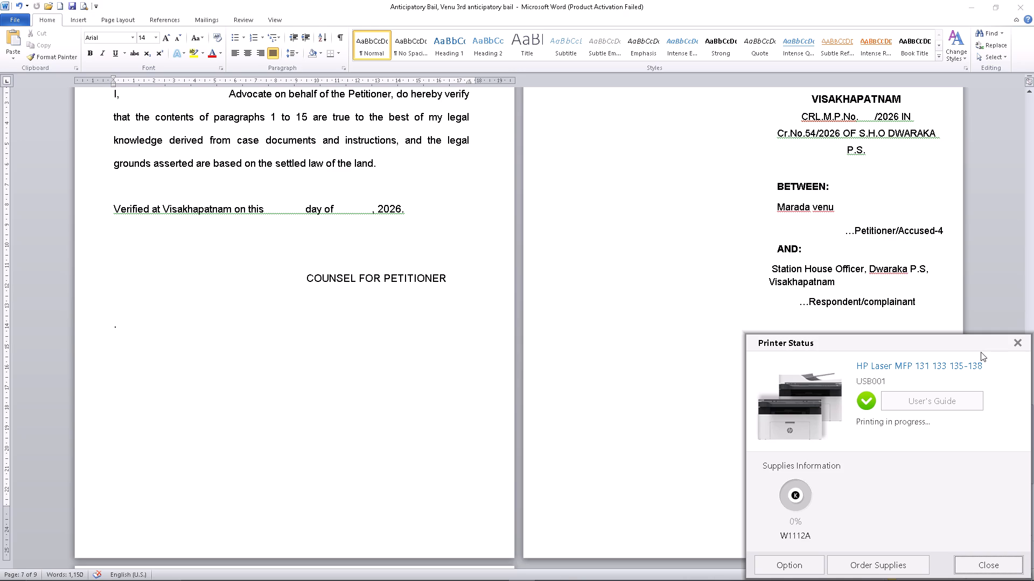
click(1016, 341)
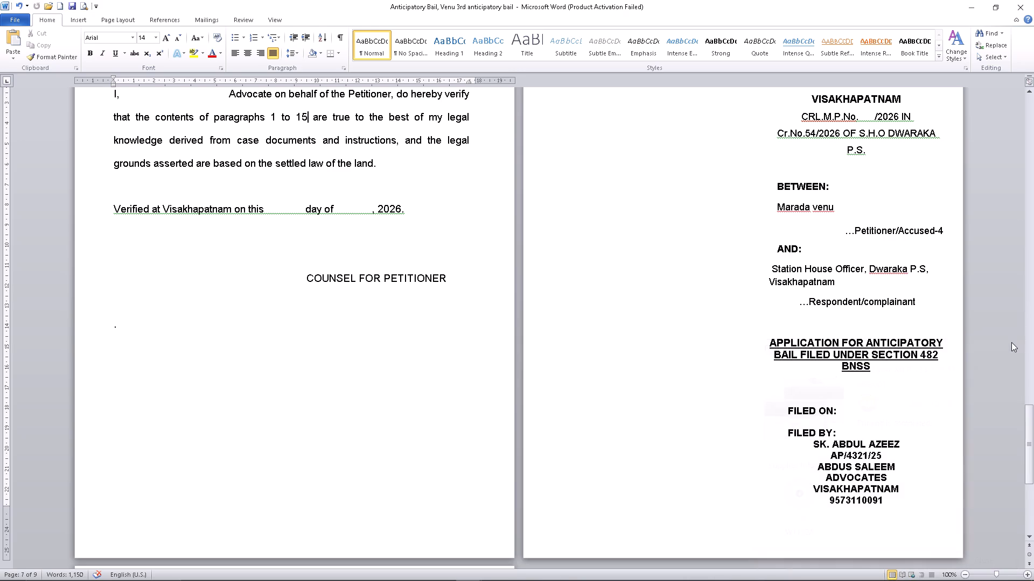
Print only page 8, the docket page of the anticipatory bail application, as one single-sided copy.
key(ctrl+p)
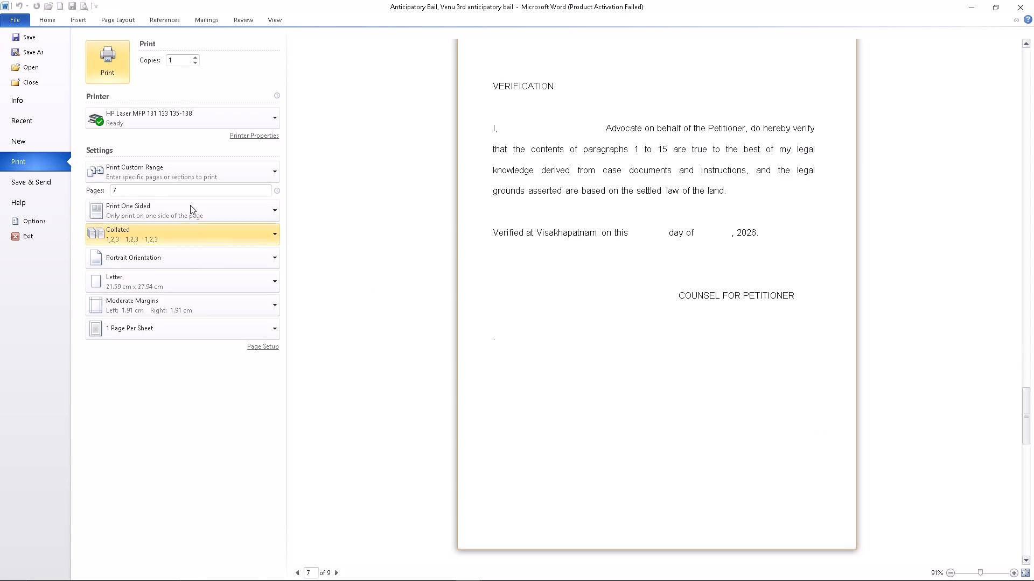
click(163, 189)
key(BackSpace)
key(8)
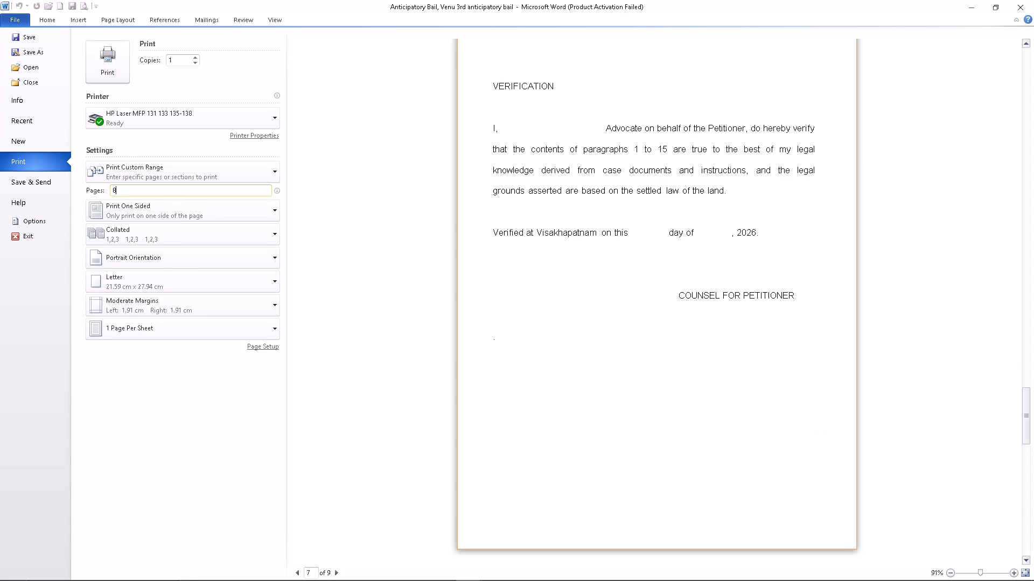
scroll(334, 337, down, 7)
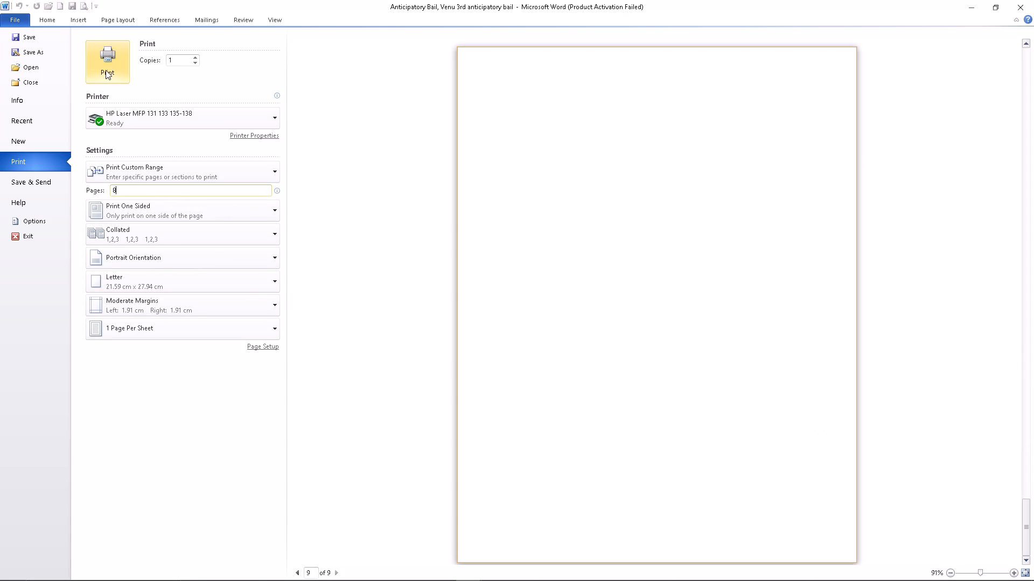
click(106, 70)
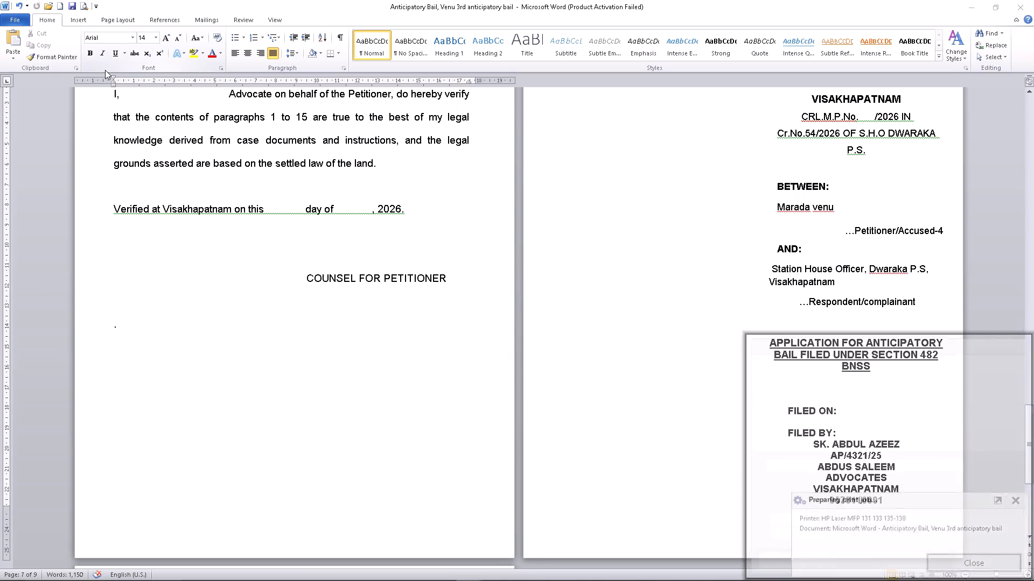
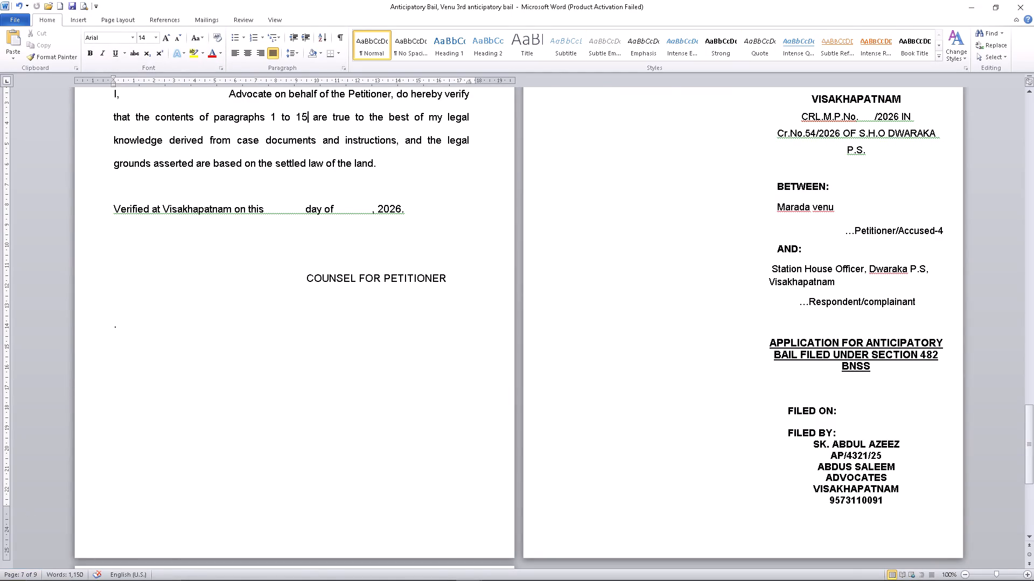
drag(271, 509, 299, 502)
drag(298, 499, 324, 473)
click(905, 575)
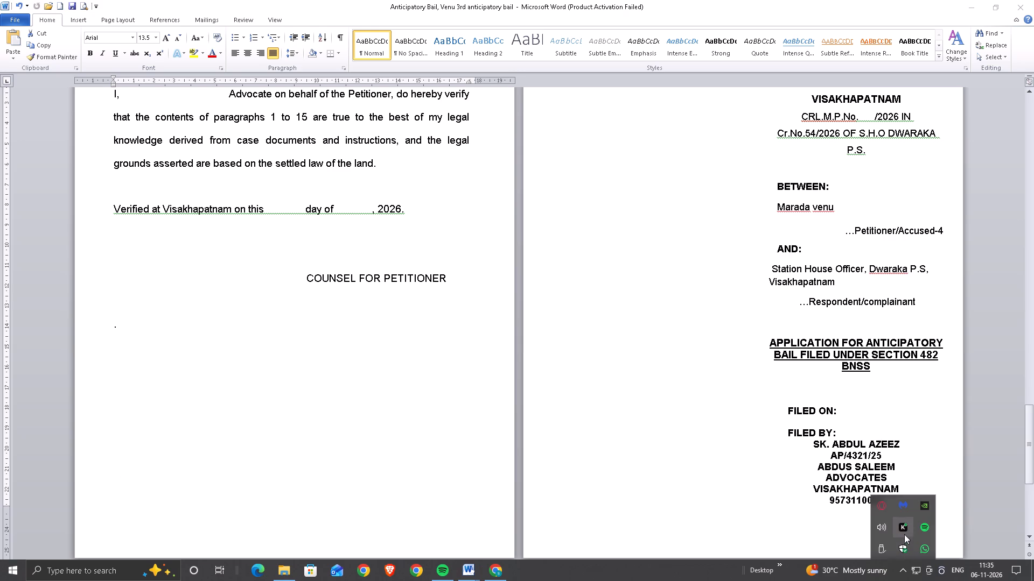
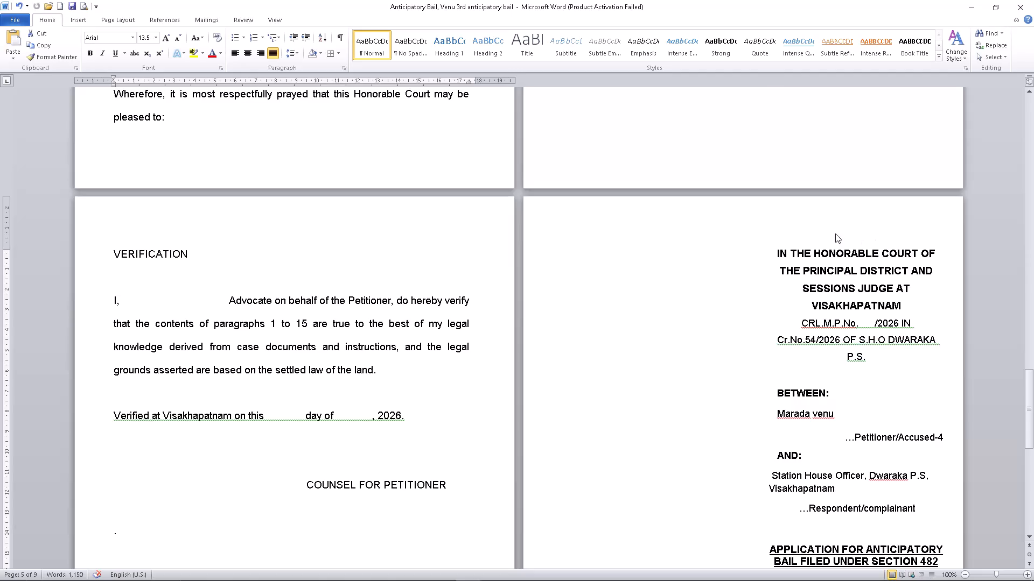
Review the anticipatory bail application's docket, verification, numbered paragraphs and prayer pages for remaining corrections.
click(772, 226)
click(766, 270)
scroll(804, 341, down, 6)
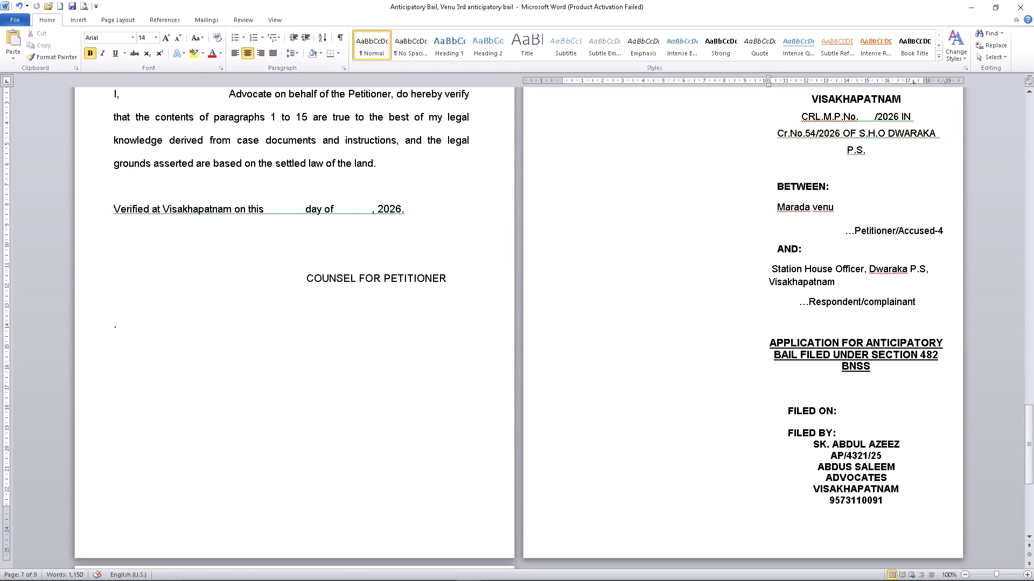
scroll(804, 341, down, 5)
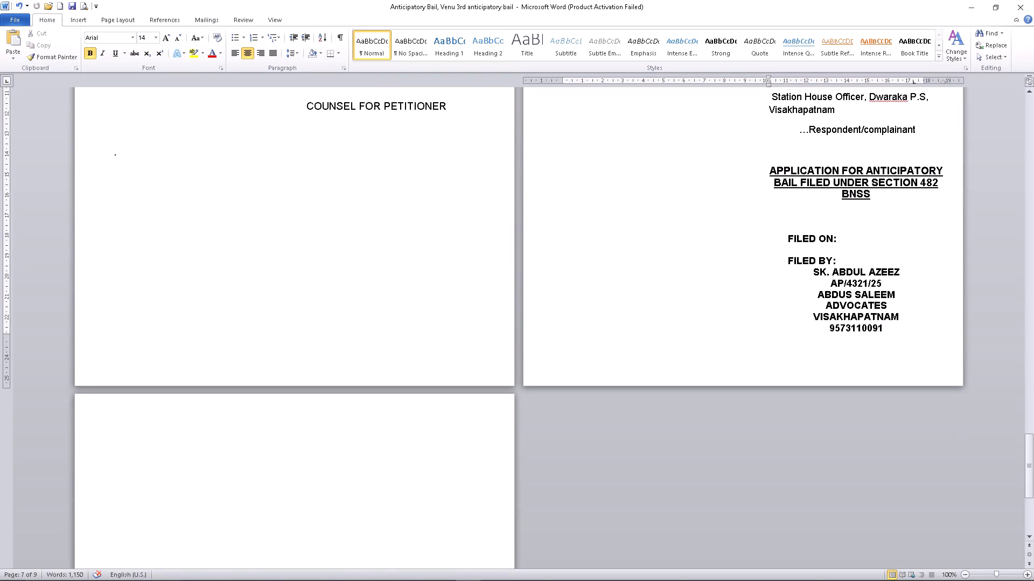
scroll(804, 341, down, 16)
scroll(534, 297, up, 7)
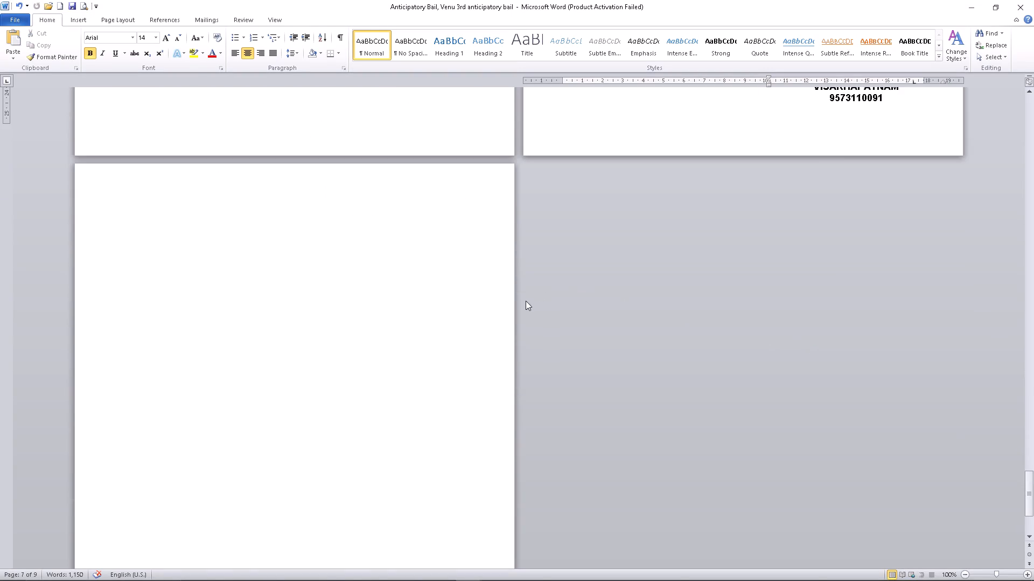
scroll(525, 301, up, 19)
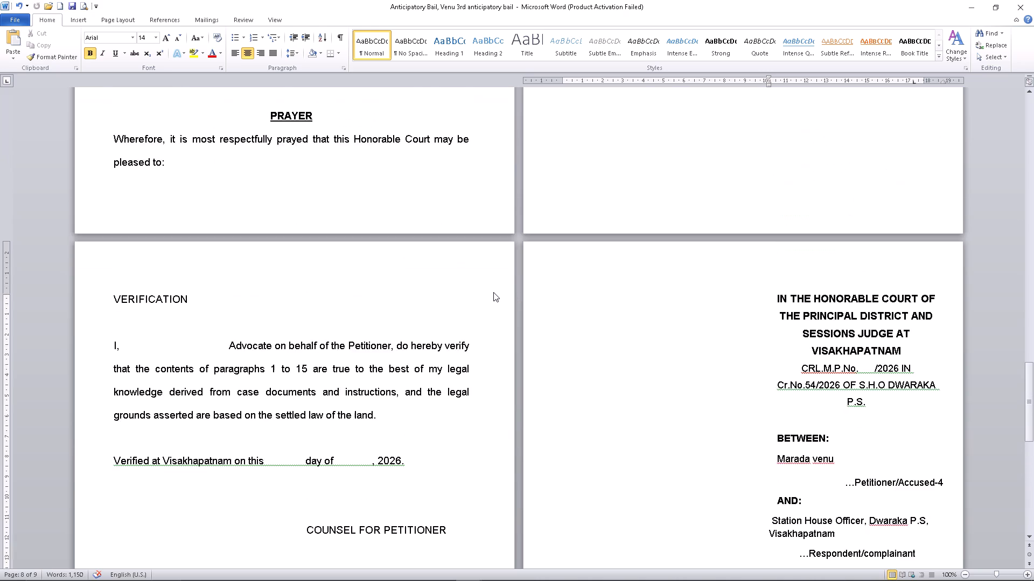
scroll(493, 292, up, 17)
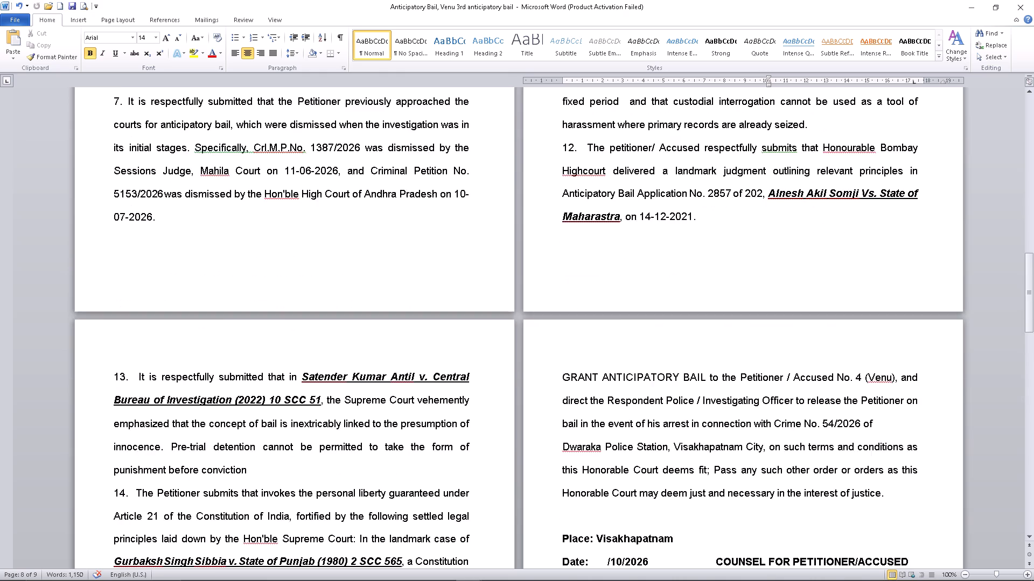
scroll(477, 304, up, 2)
scroll(394, 294, up, 14)
scroll(375, 290, down, 17)
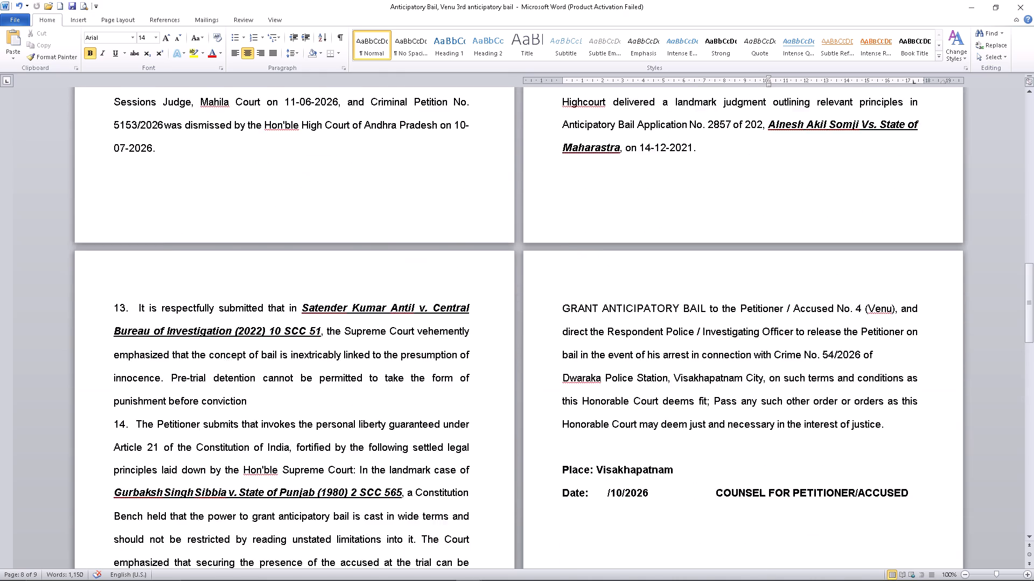
scroll(722, 372, down, 14)
scroll(613, 369, down, 4)
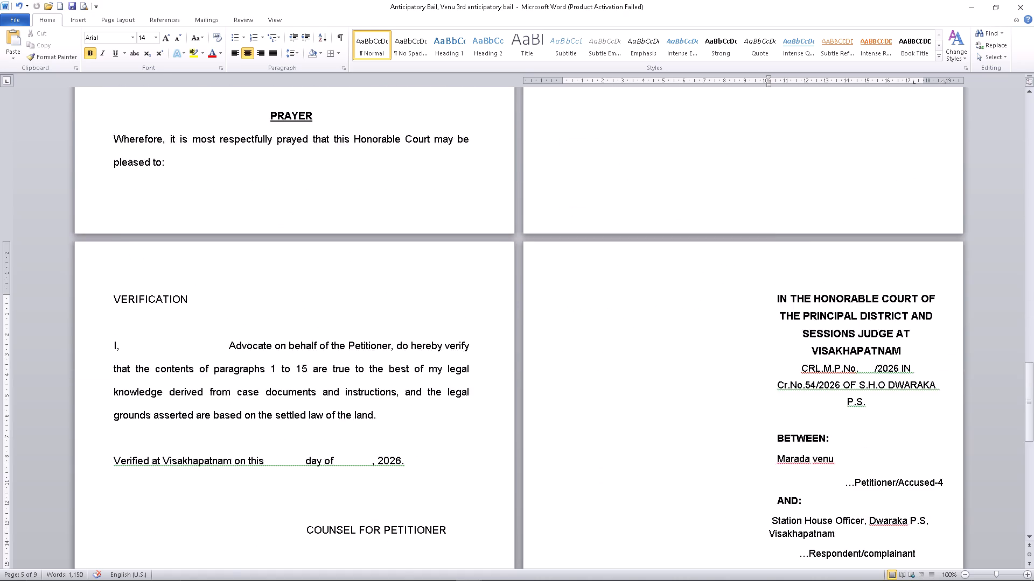
scroll(590, 364, down, 2)
Change the month to 11 in the date line beside the counsel signature below the prayer.
scroll(424, 355, up, 13)
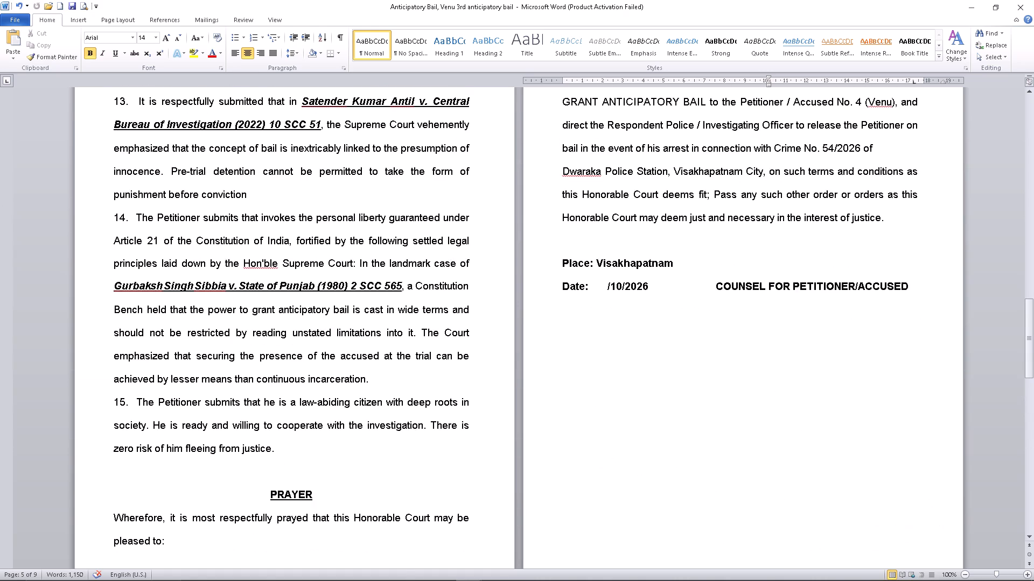
click(623, 285)
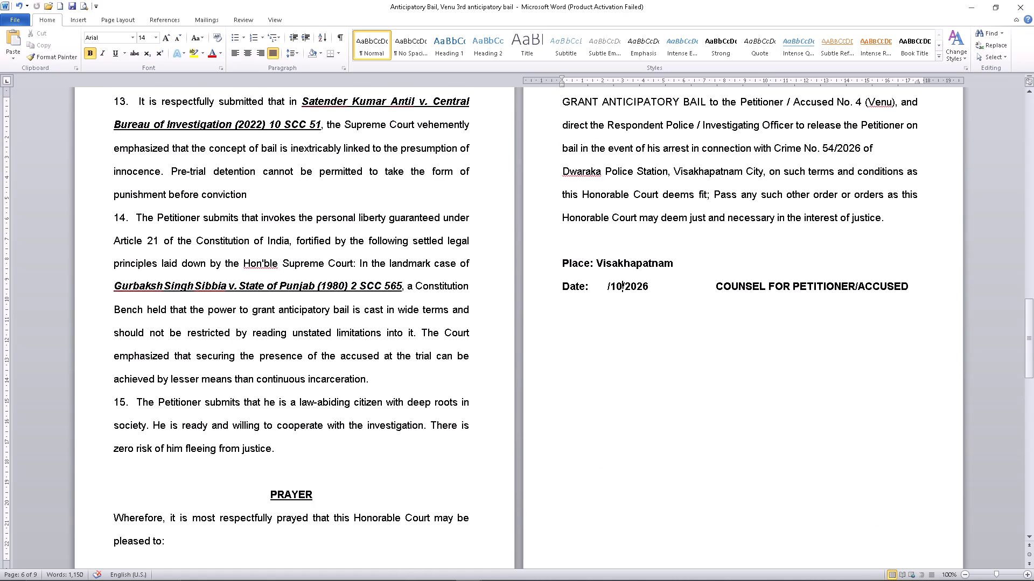
text(11)
key(BackSpace)
key(BackSpace)
key(BackSpace)
key(1)
Check the rest of the bail application, from the opening paragraphs through the verification and docket pages.
scroll(600, 287, up, 8)
scroll(398, 295, up, 17)
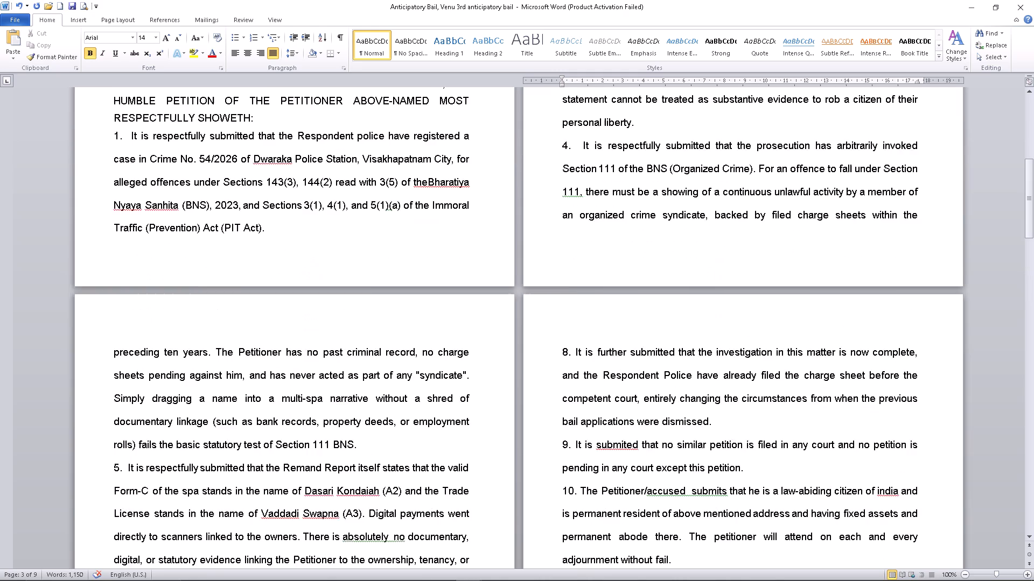
scroll(366, 311, up, 17)
scroll(728, 333, down, 16)
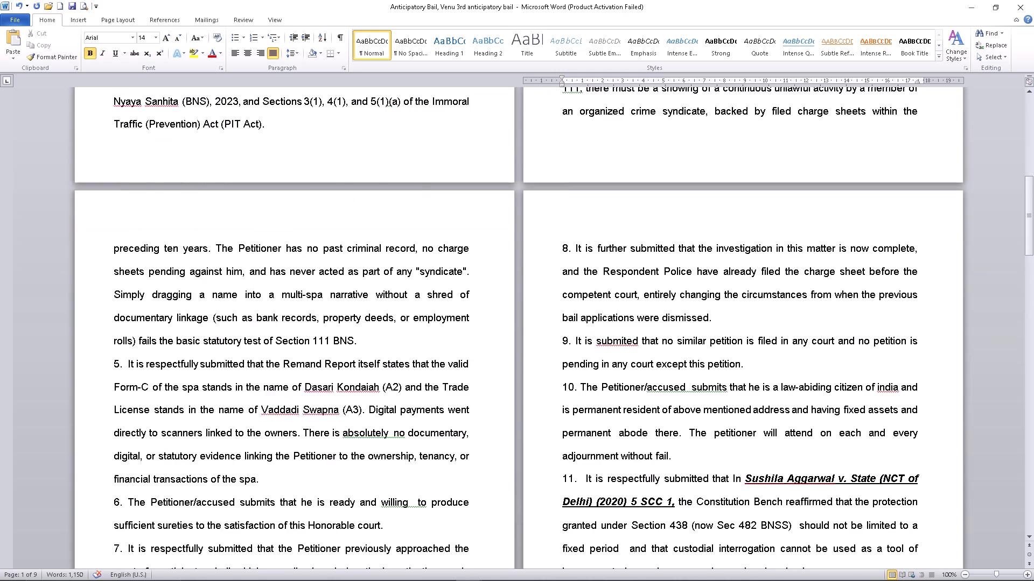
scroll(715, 344, down, 20)
scroll(715, 344, down, 19)
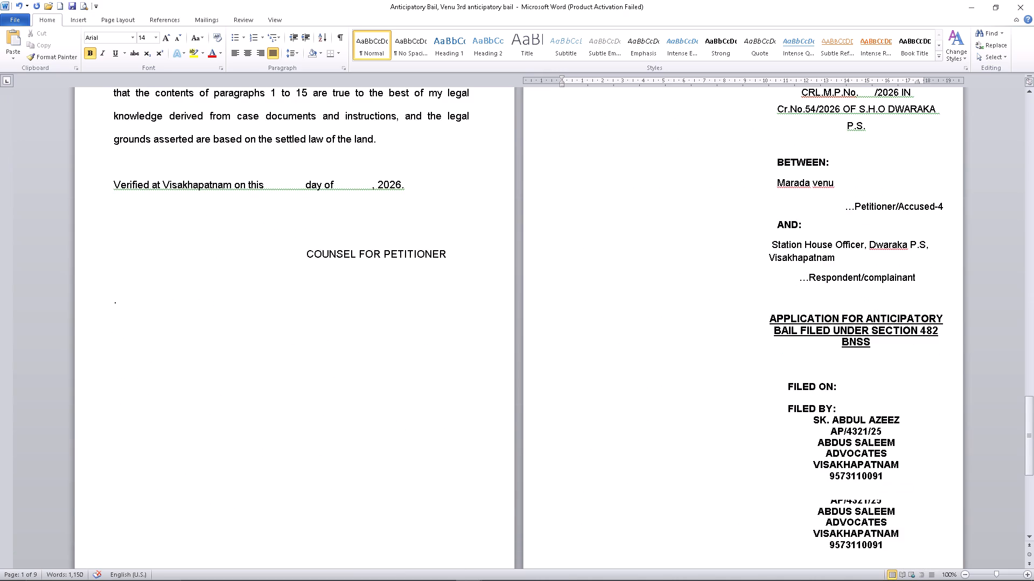
scroll(502, 324, down, 8)
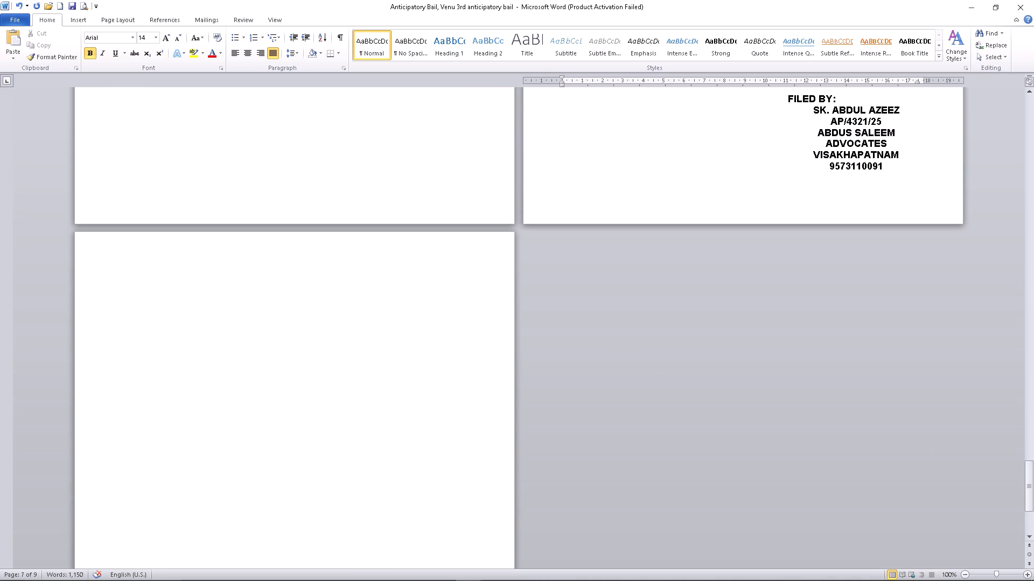
scroll(876, 207, up, 4)
scroll(841, 240, up, 5)
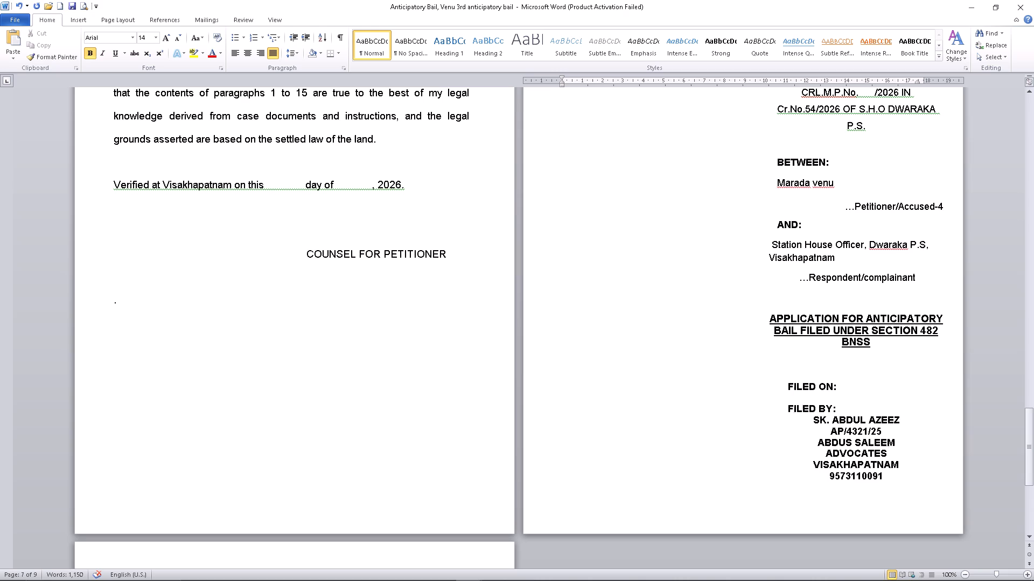
scroll(738, 246, up, 2)
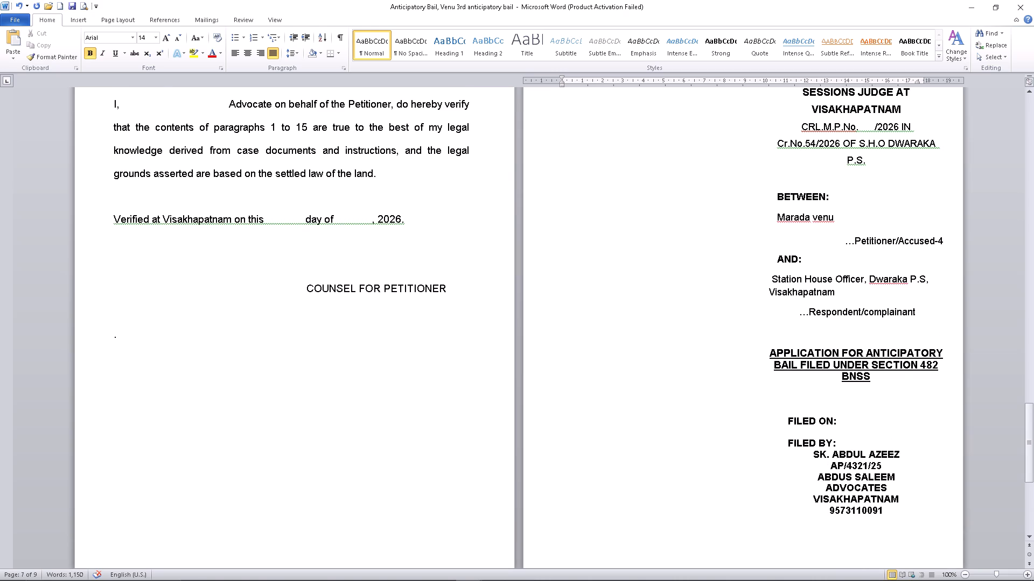
scroll(207, 82, up, 15)
Save the anticipatory bail application and close its document.
click(11, 17)
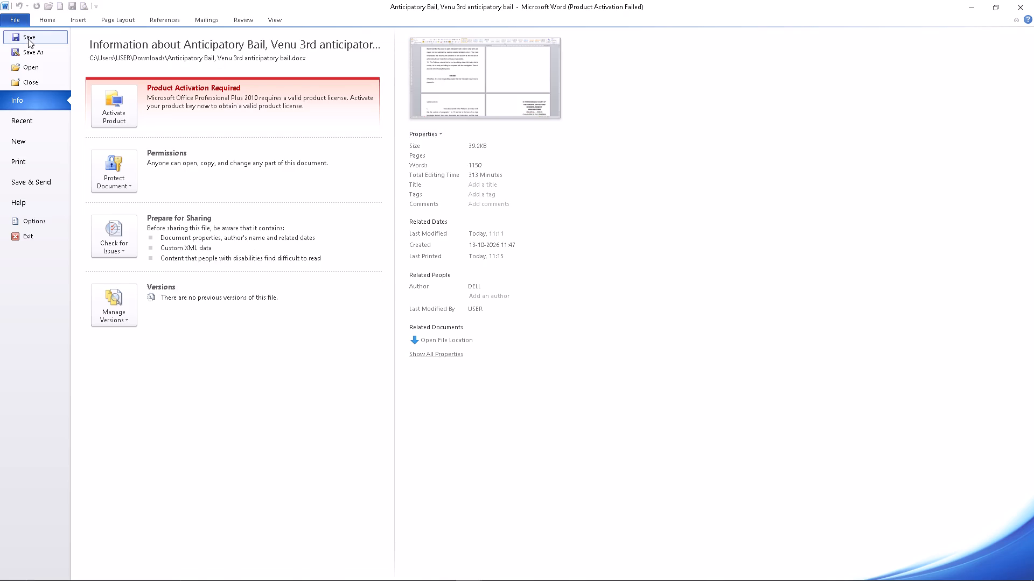
click(28, 39)
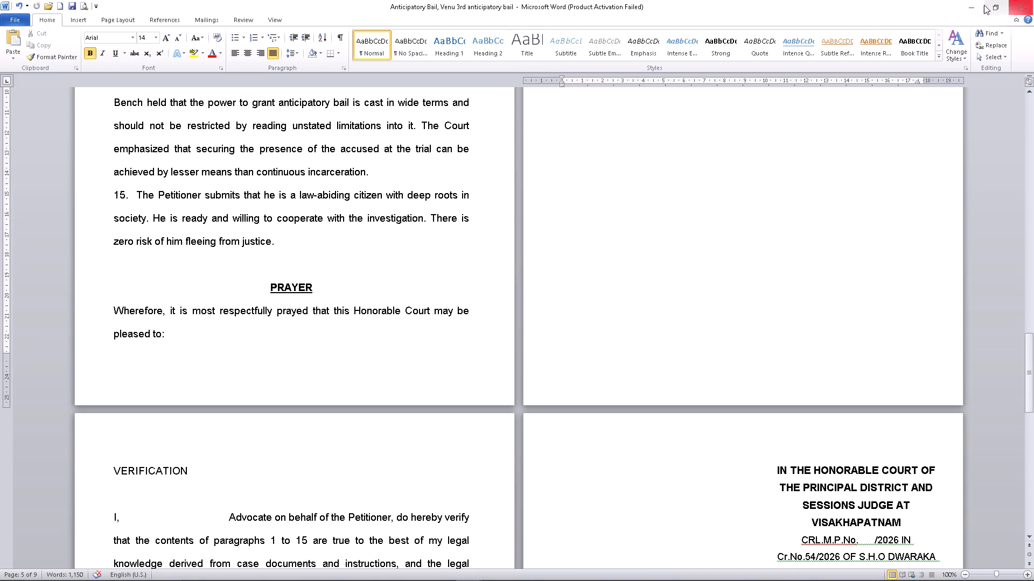
click(1012, 4)
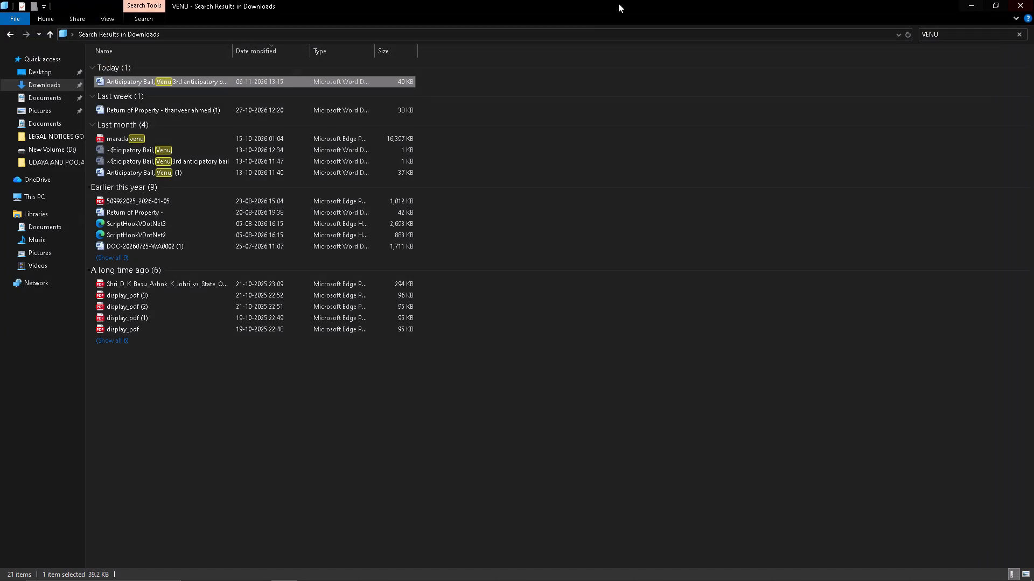
Return to the maintainability affidavit and review its numbered paragraphs, deponent line and verification page.
click(966, 6)
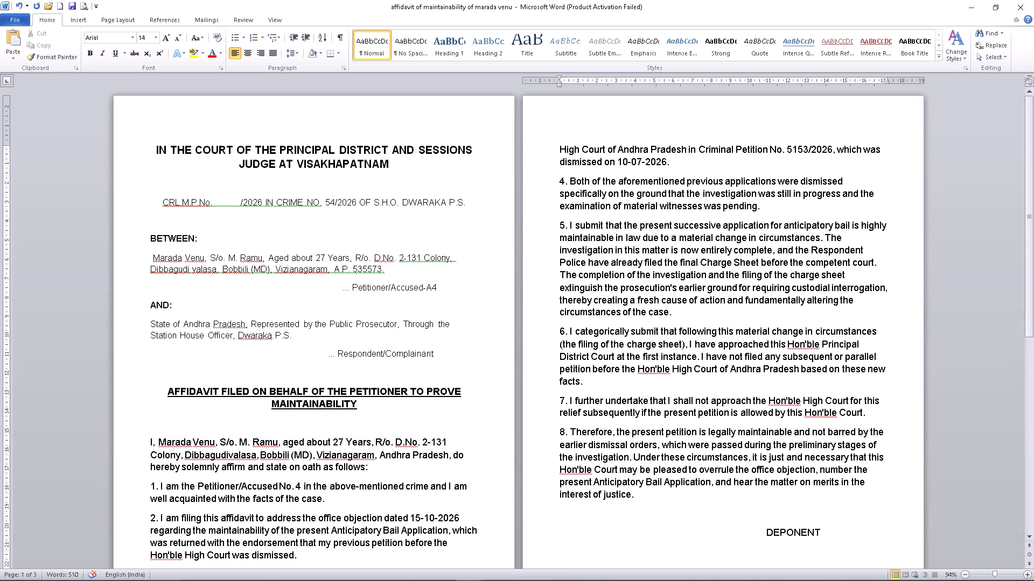
scroll(618, 318, down, 15)
scroll(618, 318, up, 12)
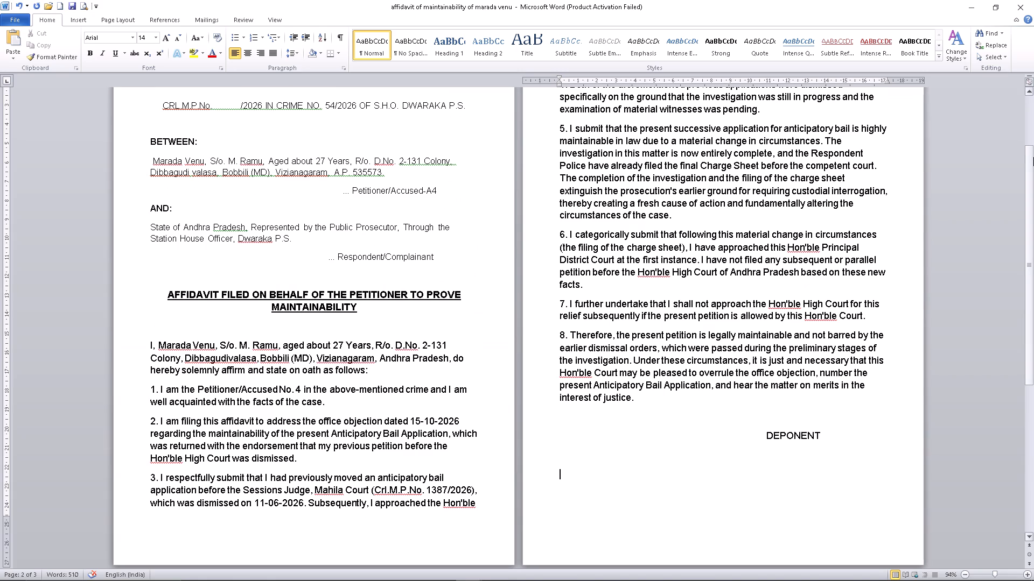
scroll(576, 290, down, 3)
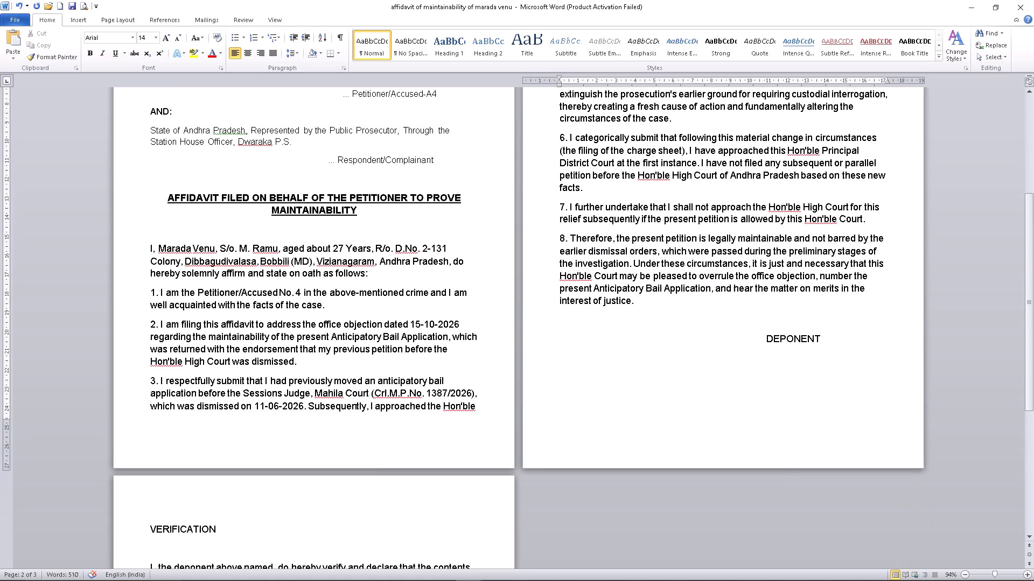
scroll(576, 290, down, 4)
scroll(570, 288, up, 5)
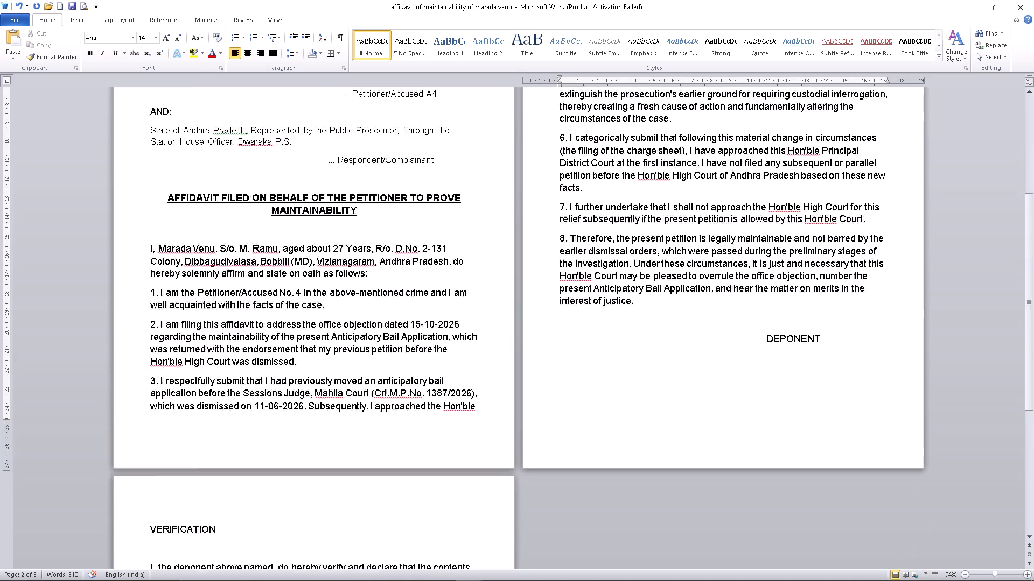
scroll(567, 288, up, 2)
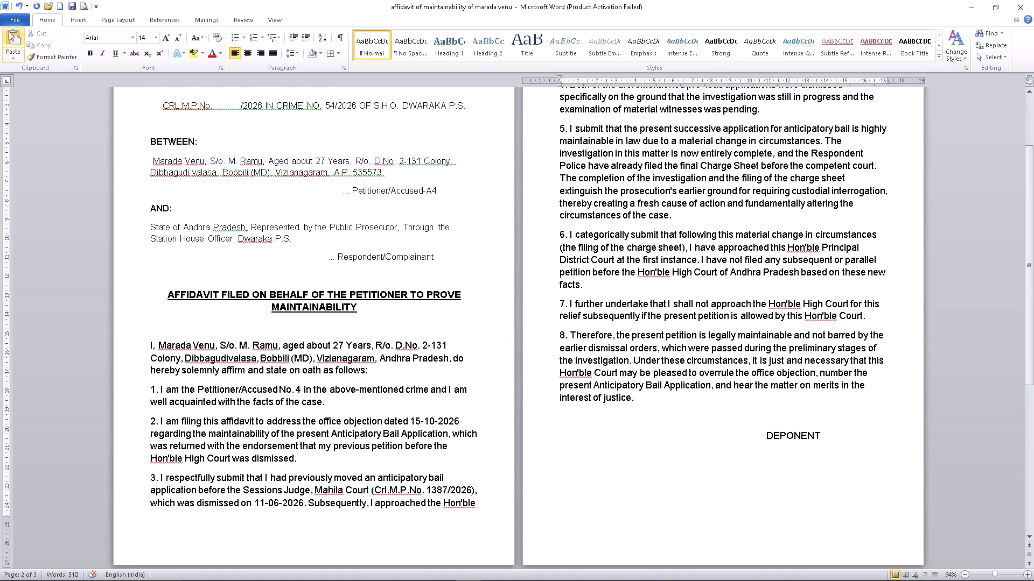
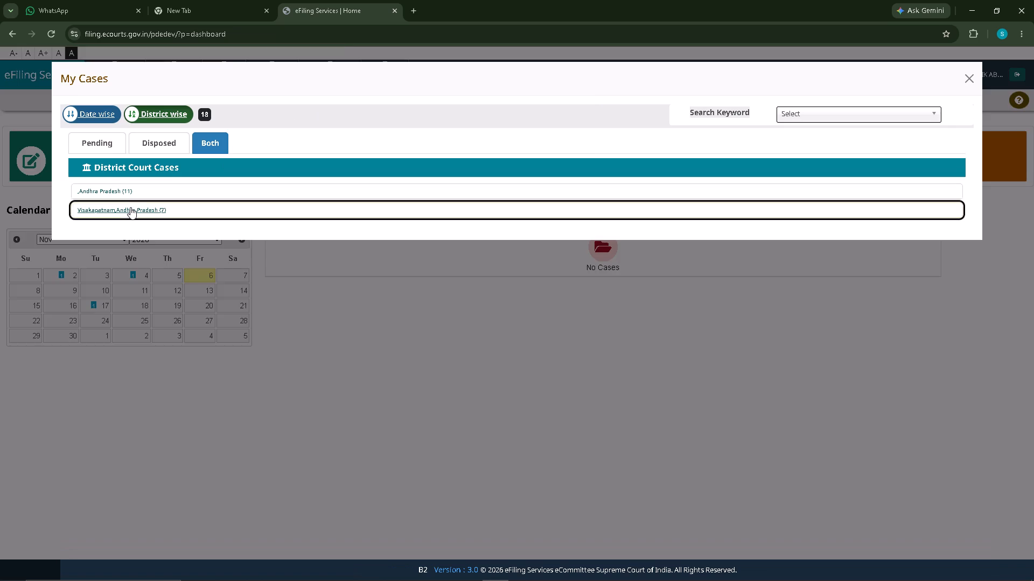
scroll(618, 272, down, 12)
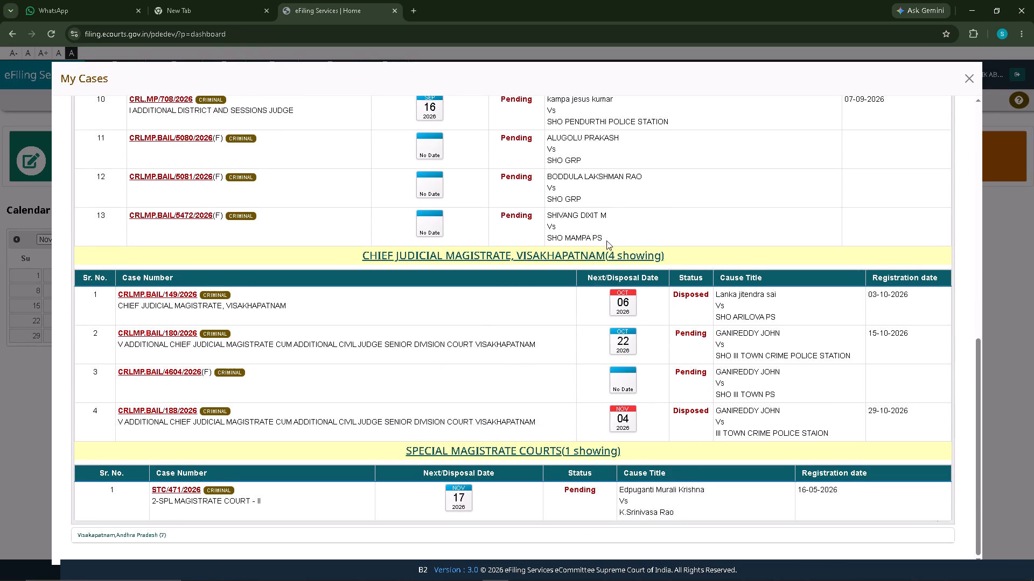
click(195, 217)
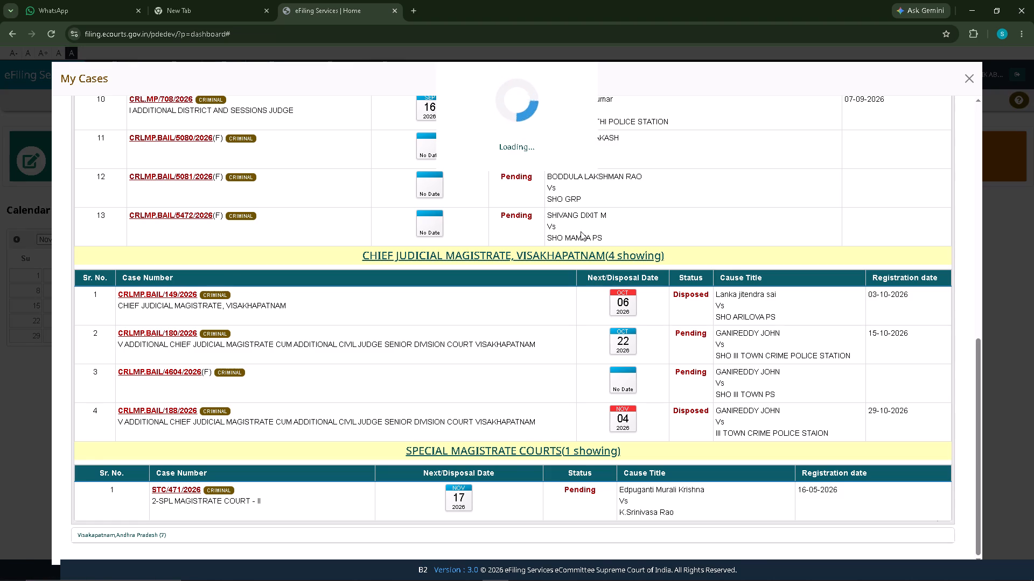
scroll(564, 268, down, 10)
scroll(505, 406, down, 7)
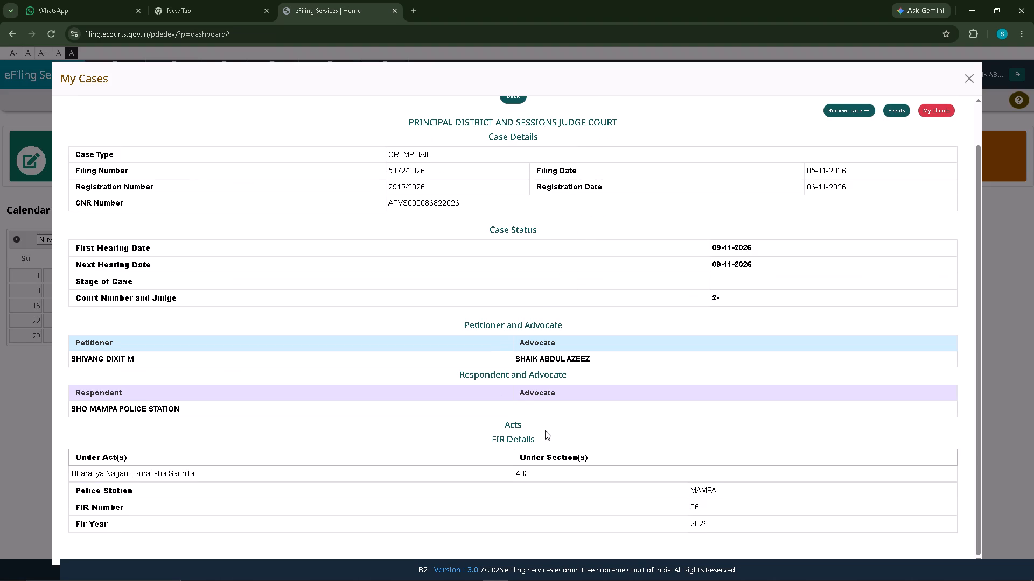
scroll(545, 430, down, 1)
scroll(509, 419, up, 9)
scroll(468, 405, down, 7)
scroll(500, 297, up, 2)
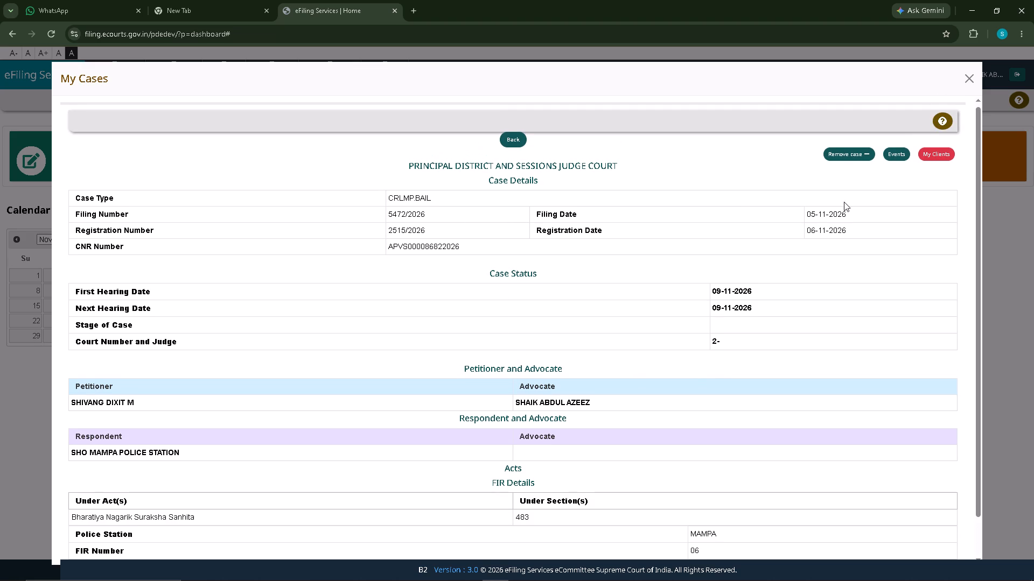
scroll(640, 290, down, 4)
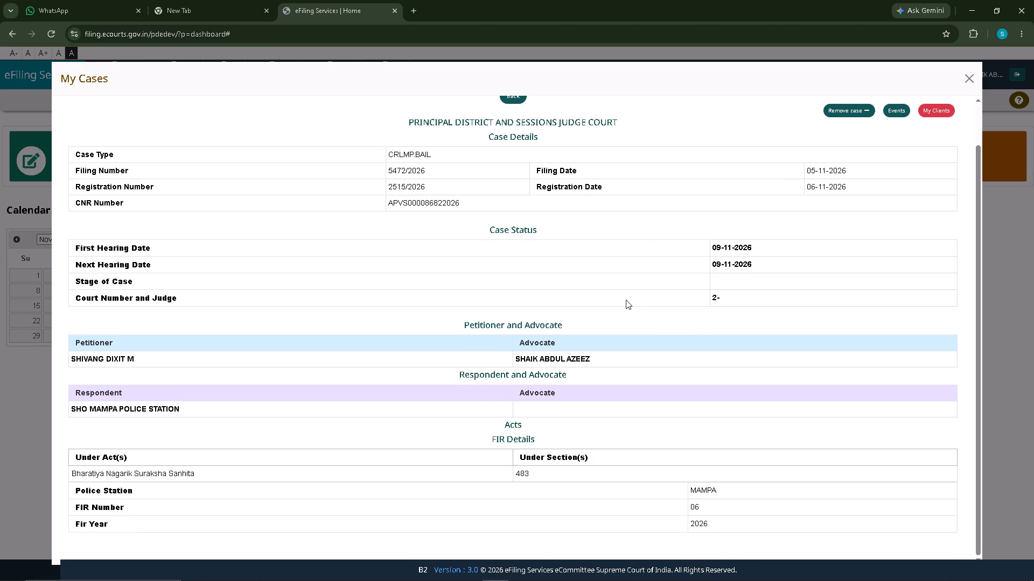
scroll(625, 301, down, 5)
scroll(315, 375, up, 6)
click(518, 147)
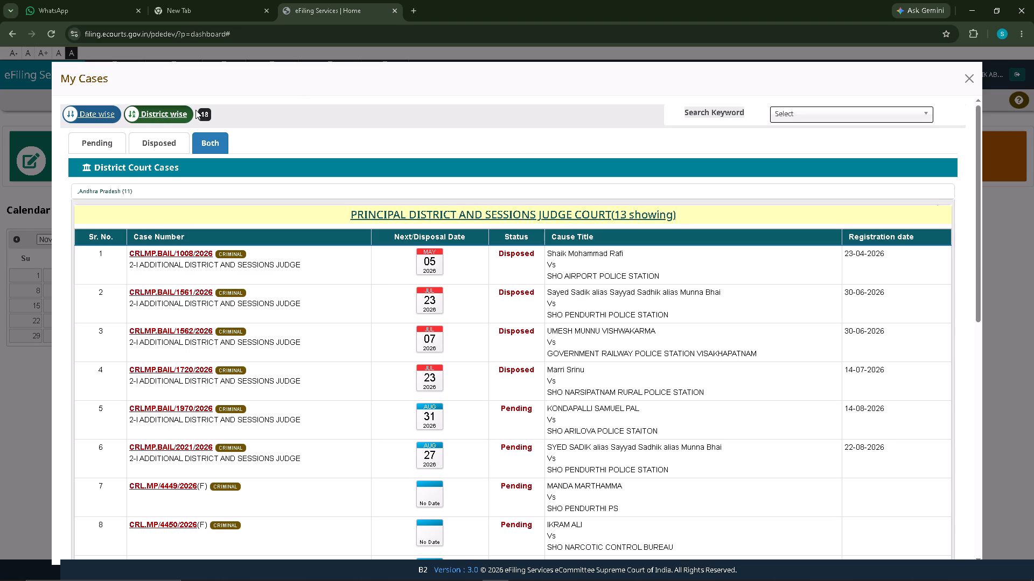
Restrict My Cases to pending matters, look through the cases under both Andhra Pradesh groups, and close the case list.
click(101, 143)
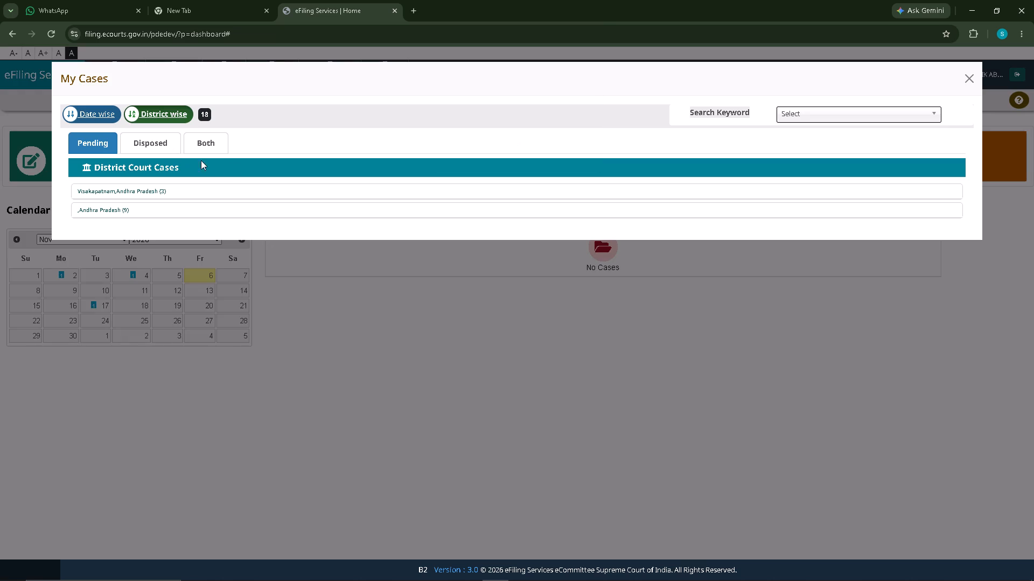
click(143, 212)
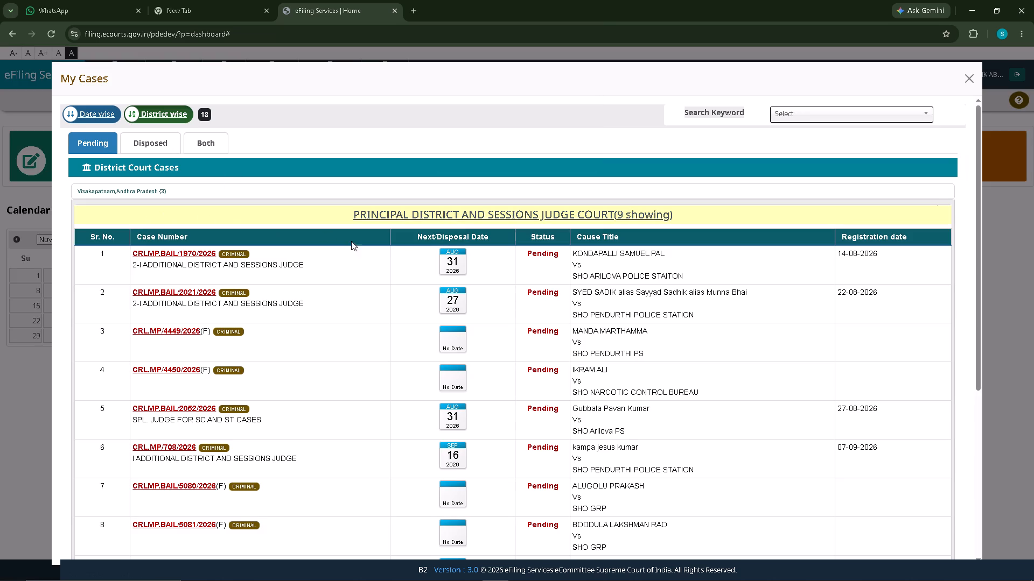
scroll(670, 324, down, 2)
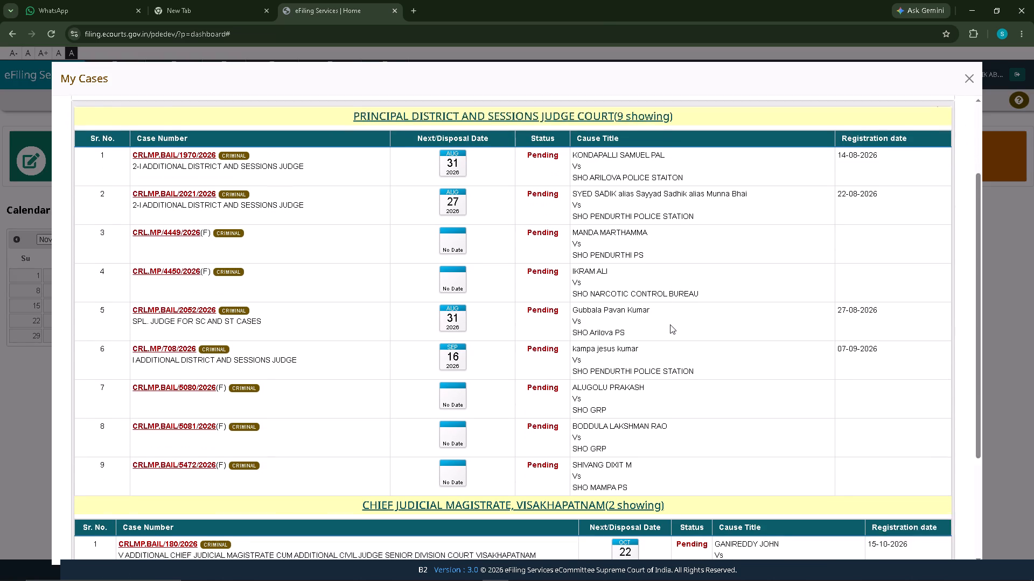
scroll(439, 289, up, 1)
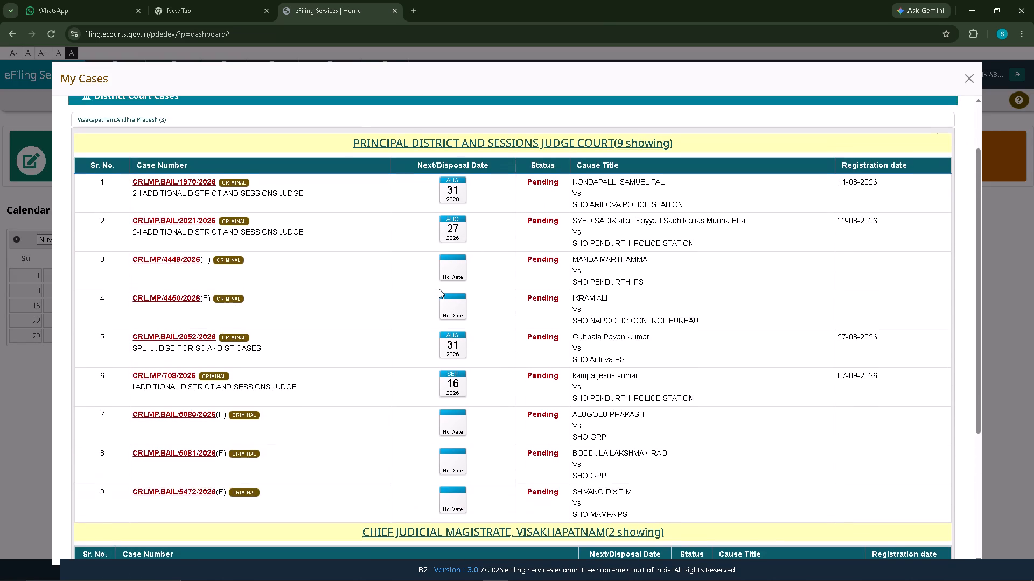
scroll(439, 289, down, 4)
scroll(442, 288, up, 5)
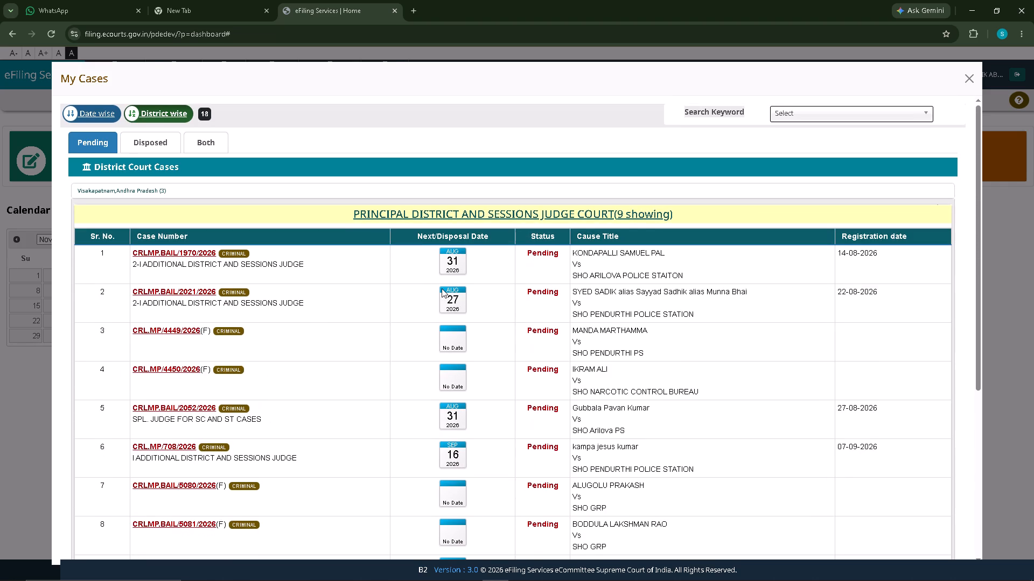
scroll(645, 271, down, 4)
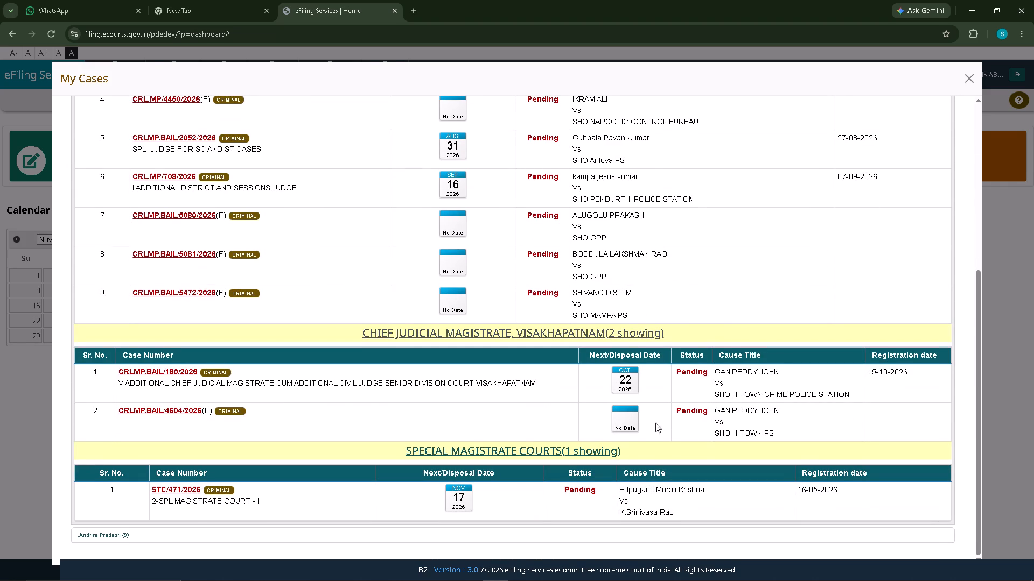
scroll(320, 292, up, 14)
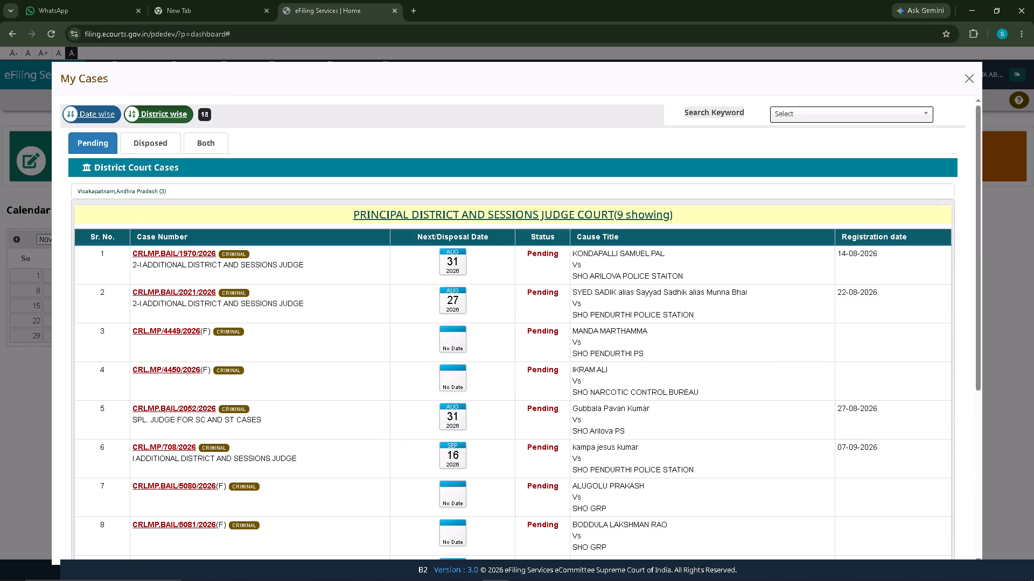
click(115, 186)
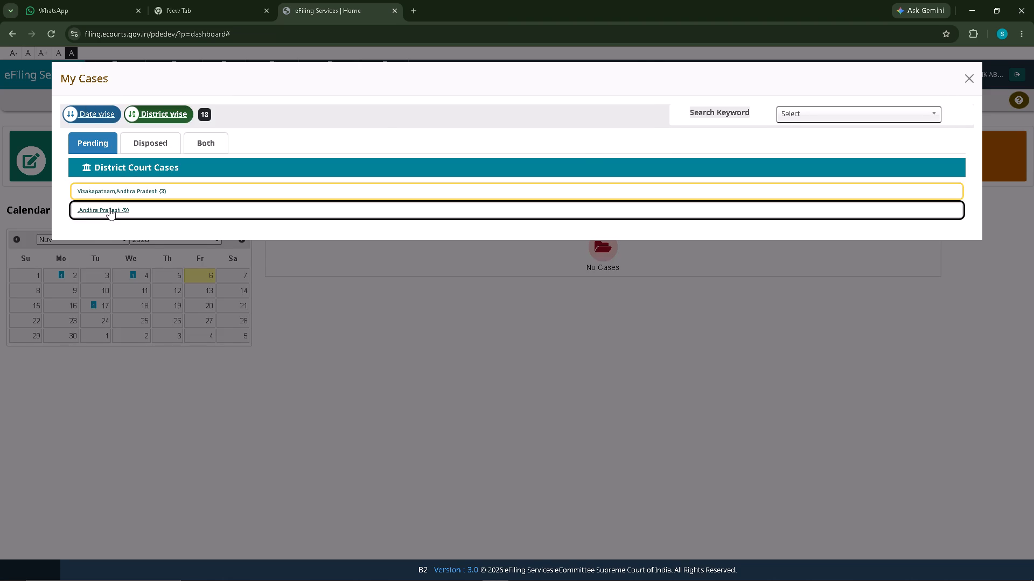
click(109, 208)
scroll(467, 262, down, 7)
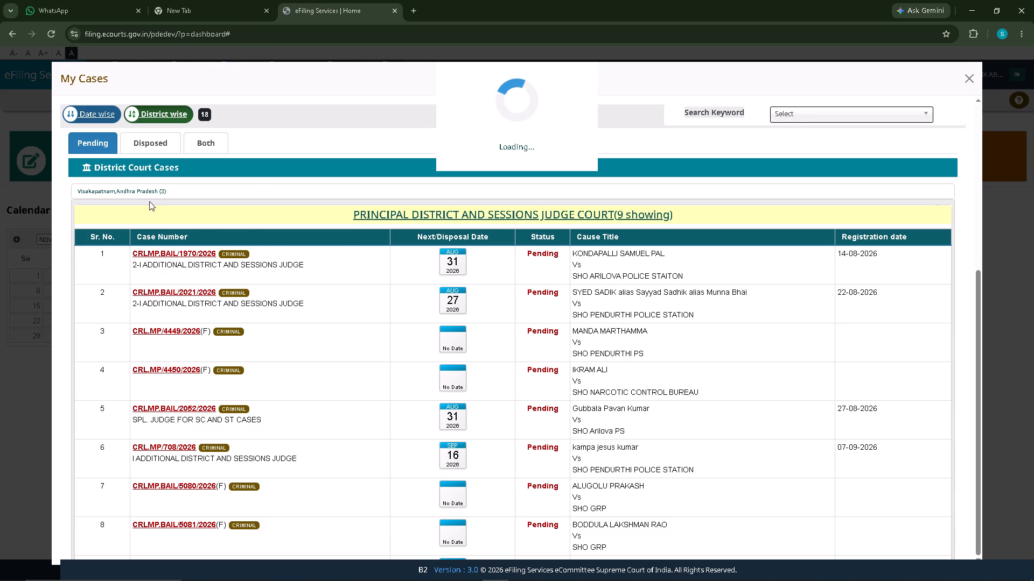
click(150, 189)
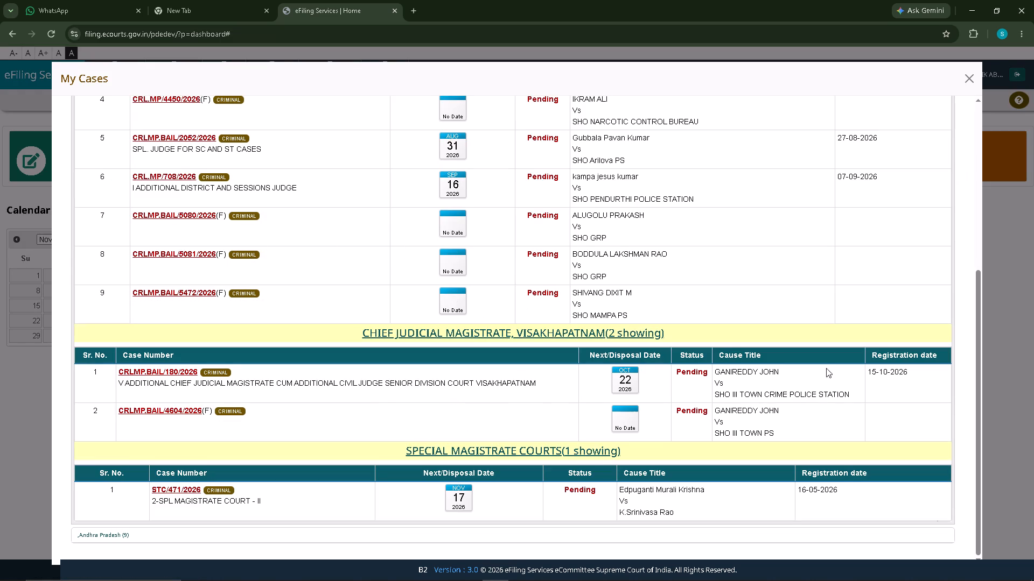
click(971, 80)
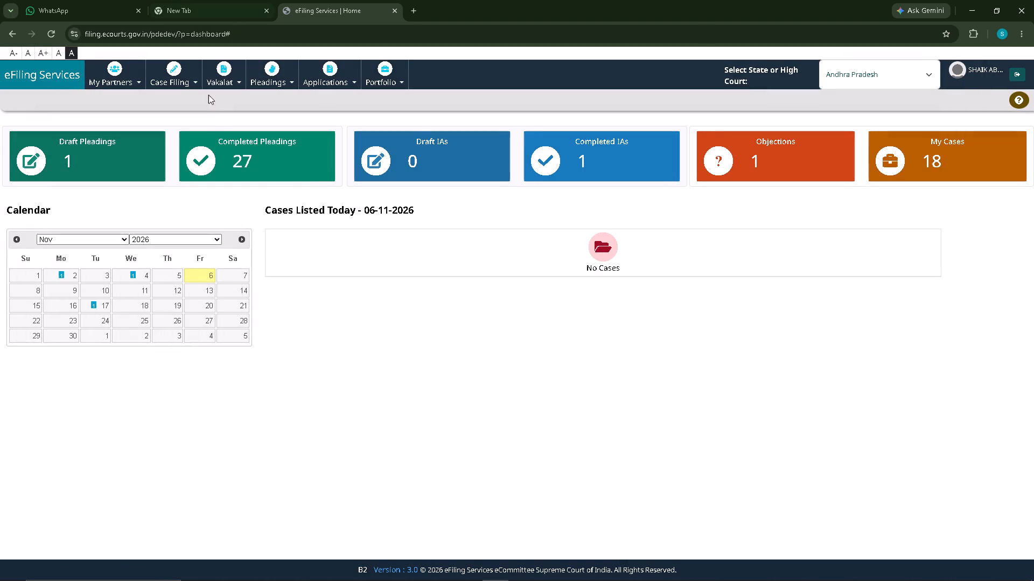
click(637, 162)
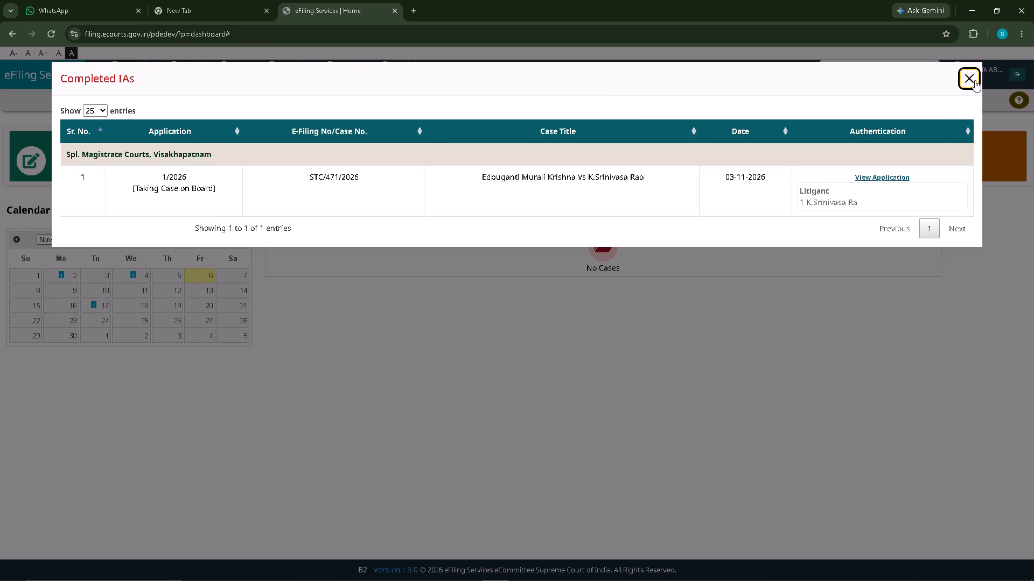